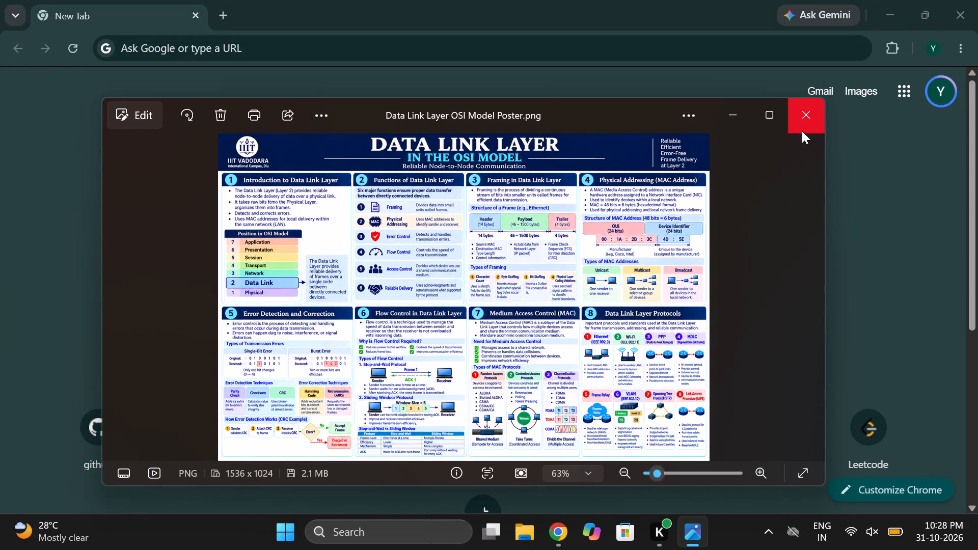
{"action": "left_click", "coordinate": [802, 131]}
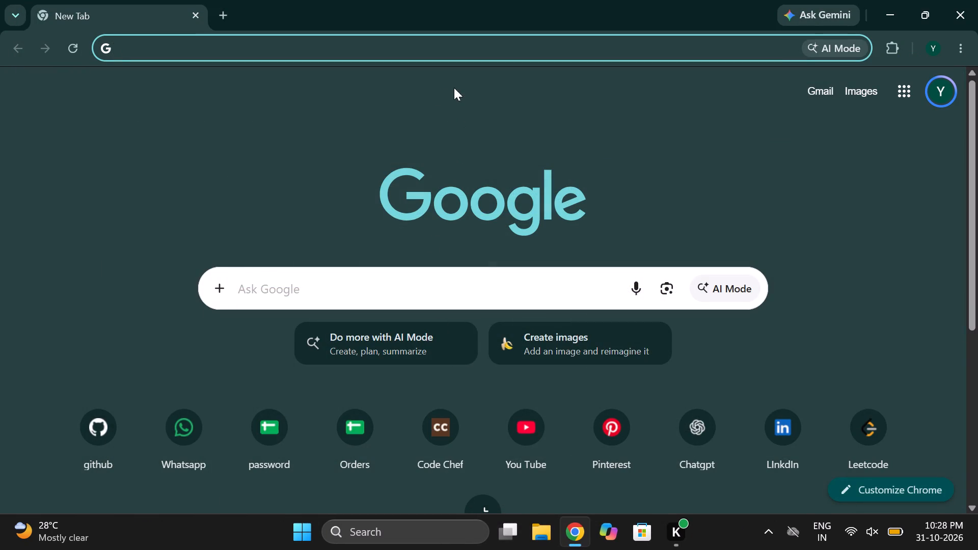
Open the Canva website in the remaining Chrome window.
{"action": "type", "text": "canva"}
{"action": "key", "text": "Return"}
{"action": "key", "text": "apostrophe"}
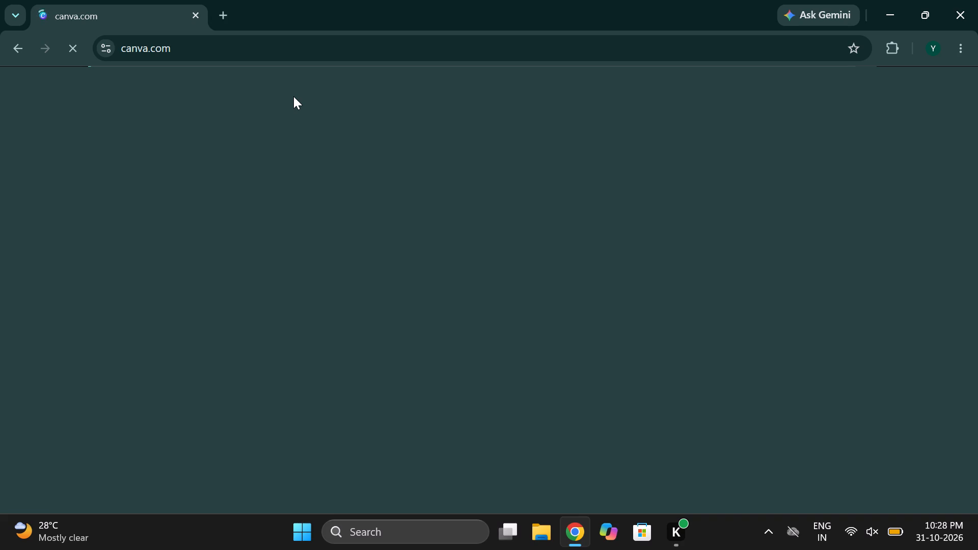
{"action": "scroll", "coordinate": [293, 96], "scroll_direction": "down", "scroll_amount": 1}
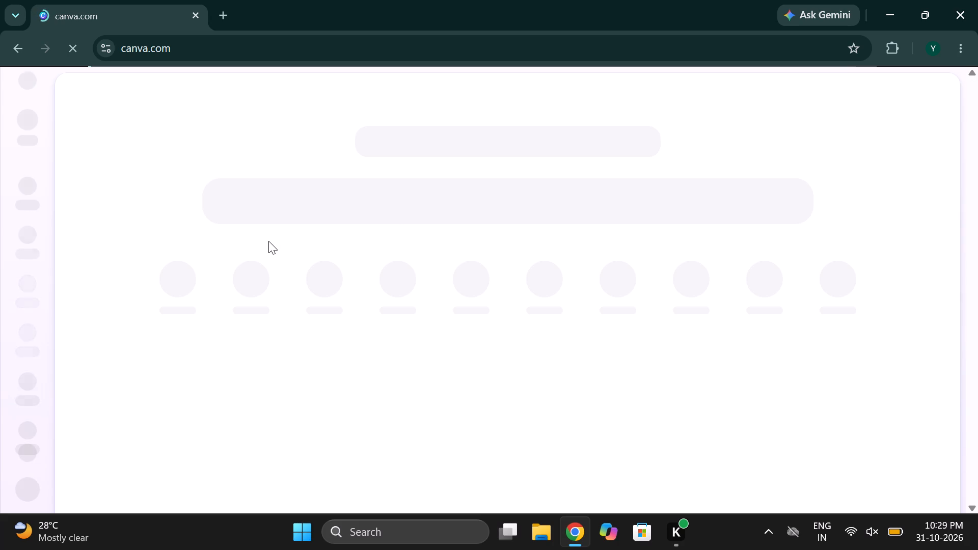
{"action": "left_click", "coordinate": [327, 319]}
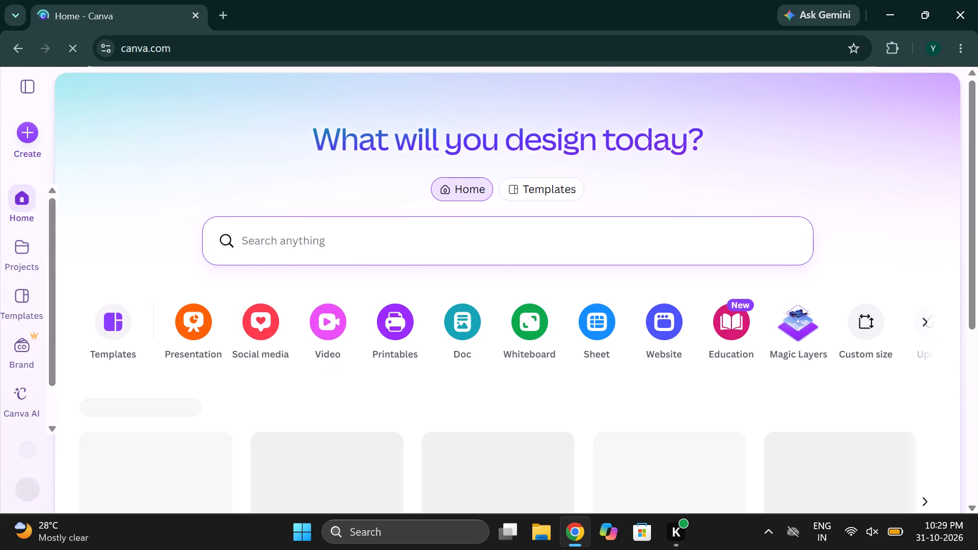
Open the Canva website again in a new tab and close the earlier Canva tab.
{"action": "left_click", "coordinate": [226, 19]}
{"action": "left_click", "coordinate": [196, 16]}
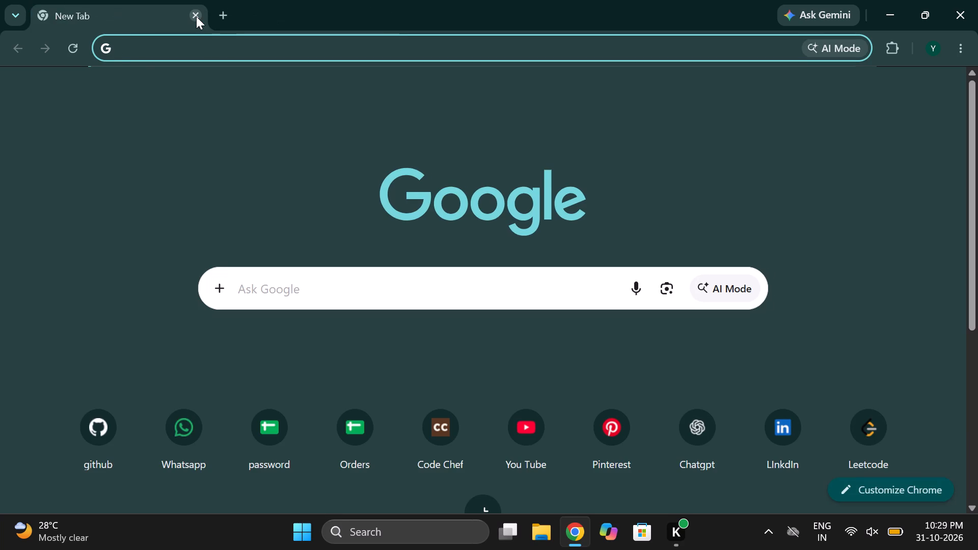
{"action": "type", "text": "canva"}
{"action": "key", "text": "Return"}
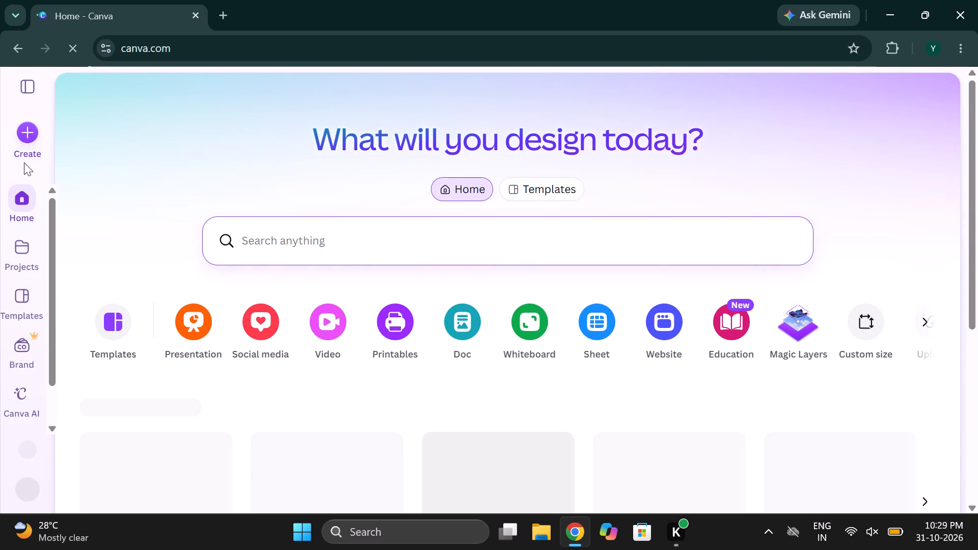
Create a new Canva design of type Presentation (16:9) from the Presentations category.
{"action": "left_click", "coordinate": [28, 142]}
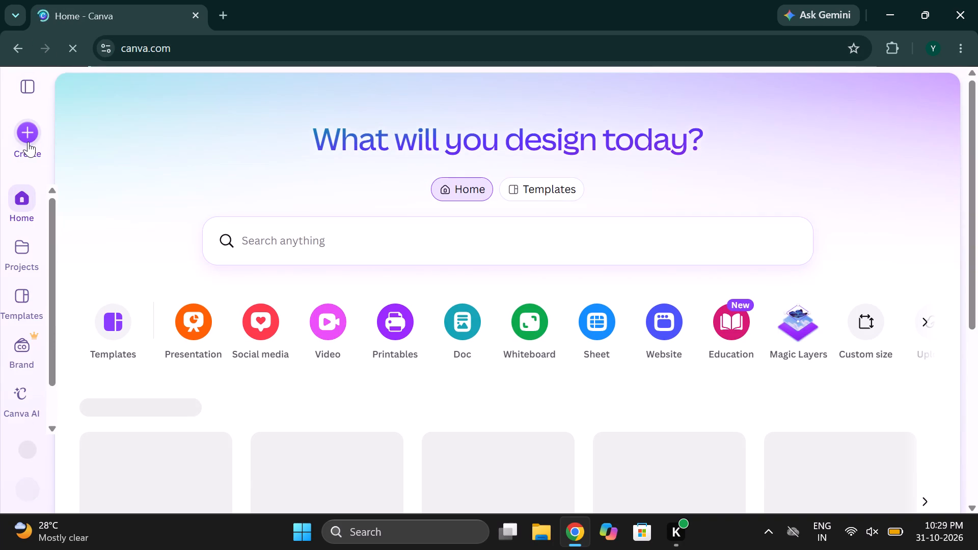
{"action": "left_click", "coordinate": [26, 135]}
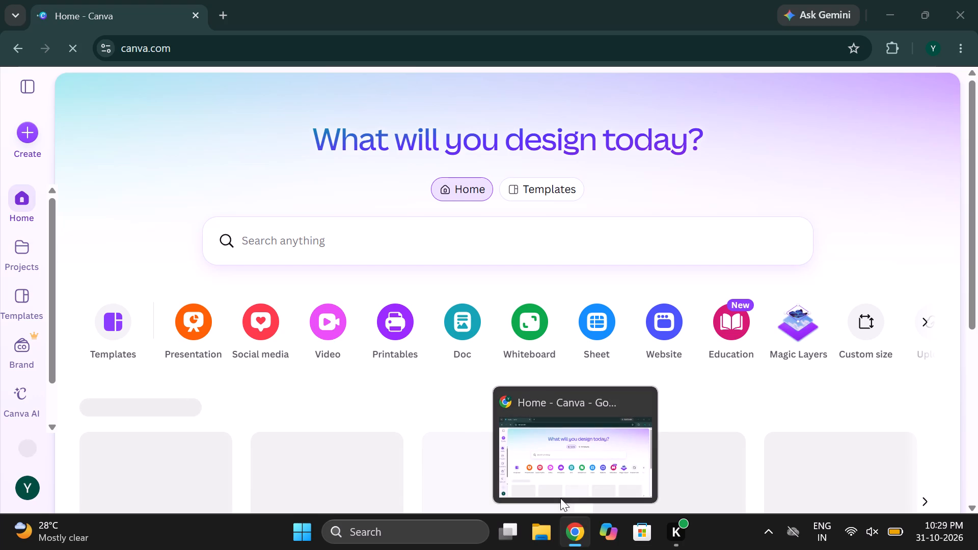
{"action": "left_click", "coordinate": [558, 487]}
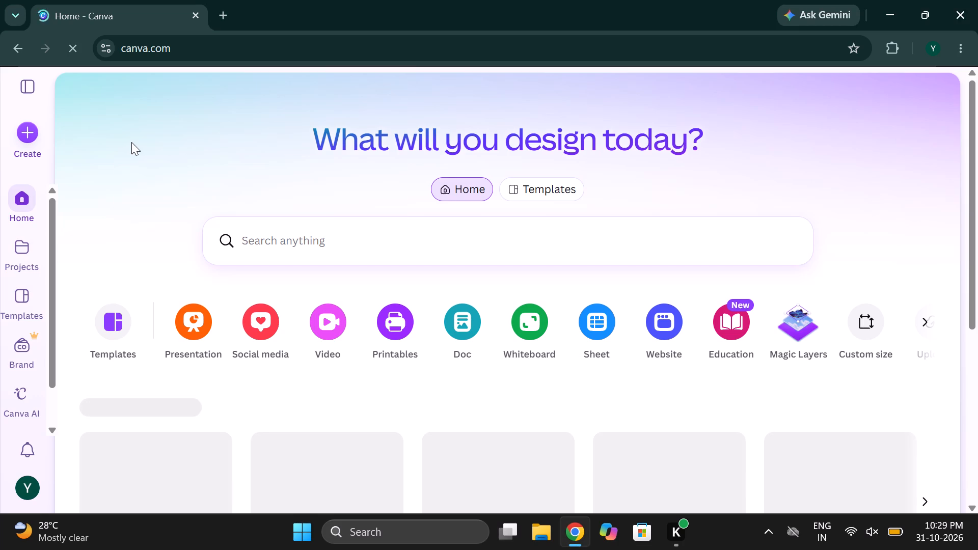
{"action": "left_click", "coordinate": [177, 333]}
{"action": "left_click", "coordinate": [184, 331]}
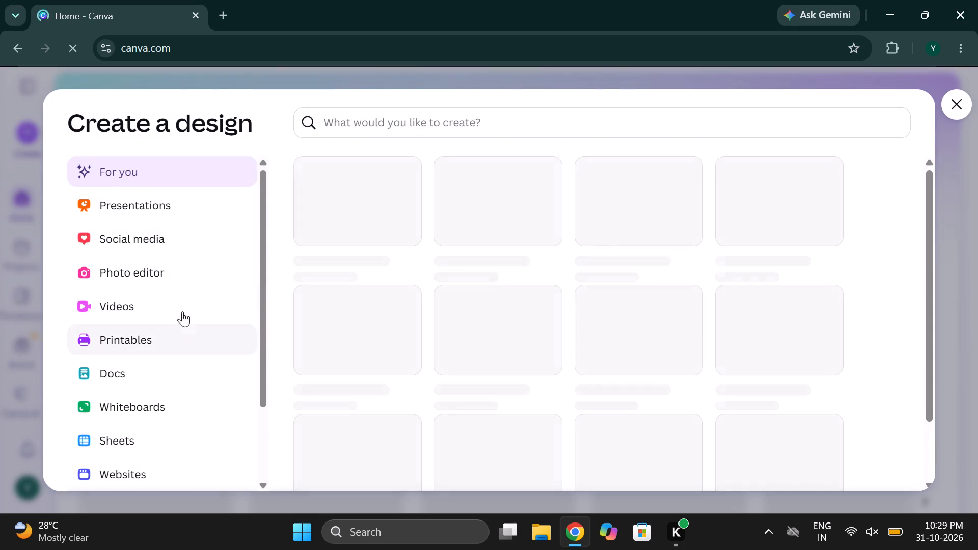
{"action": "left_click", "coordinate": [180, 198]}
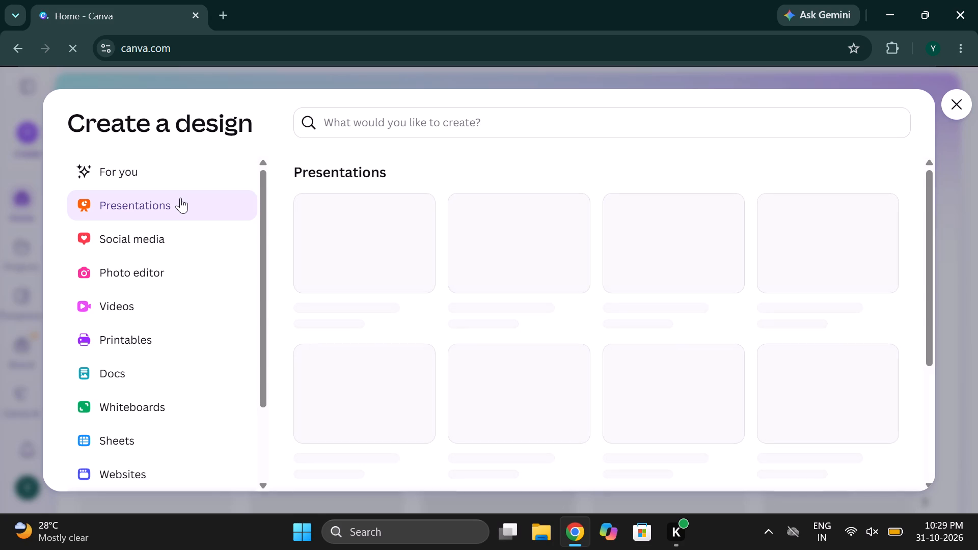
{"action": "key", "text": "grave"}
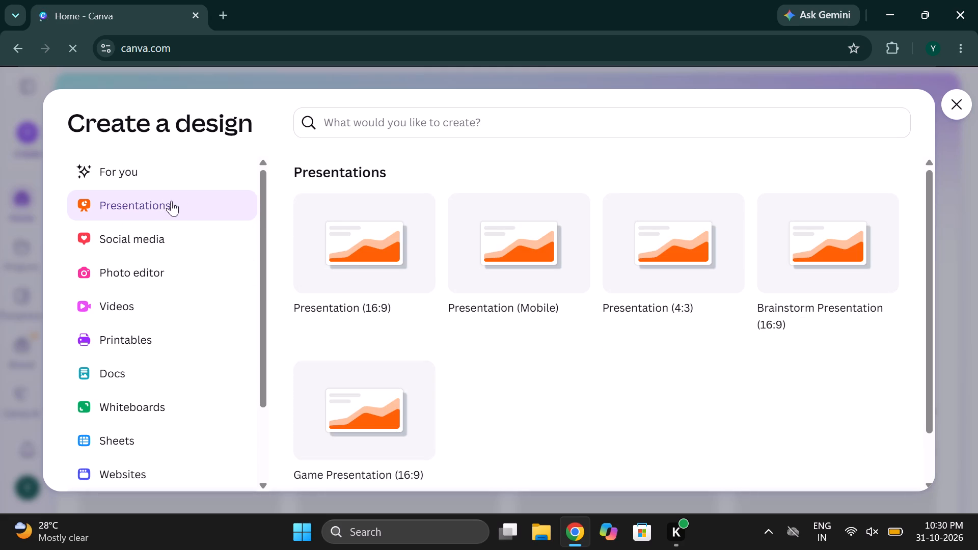
{"action": "left_click", "coordinate": [354, 273]}
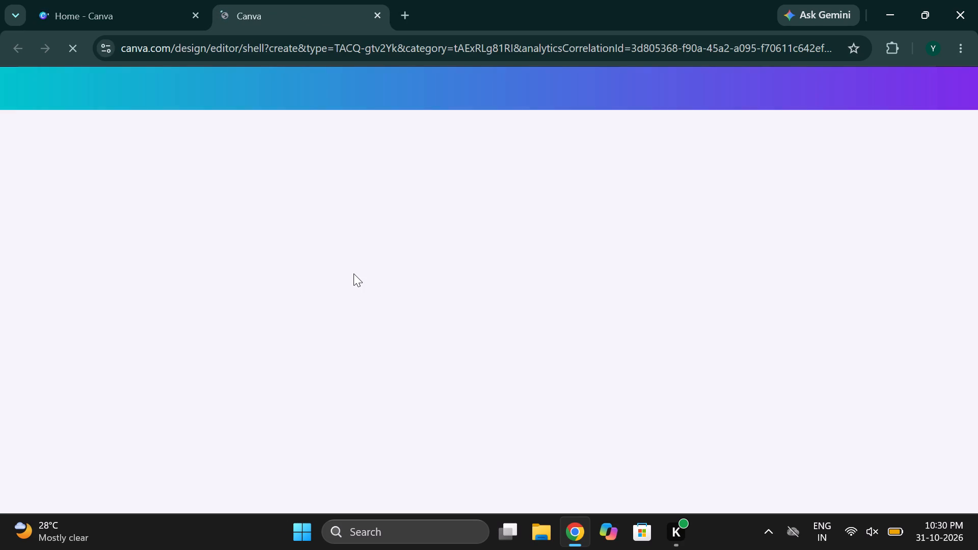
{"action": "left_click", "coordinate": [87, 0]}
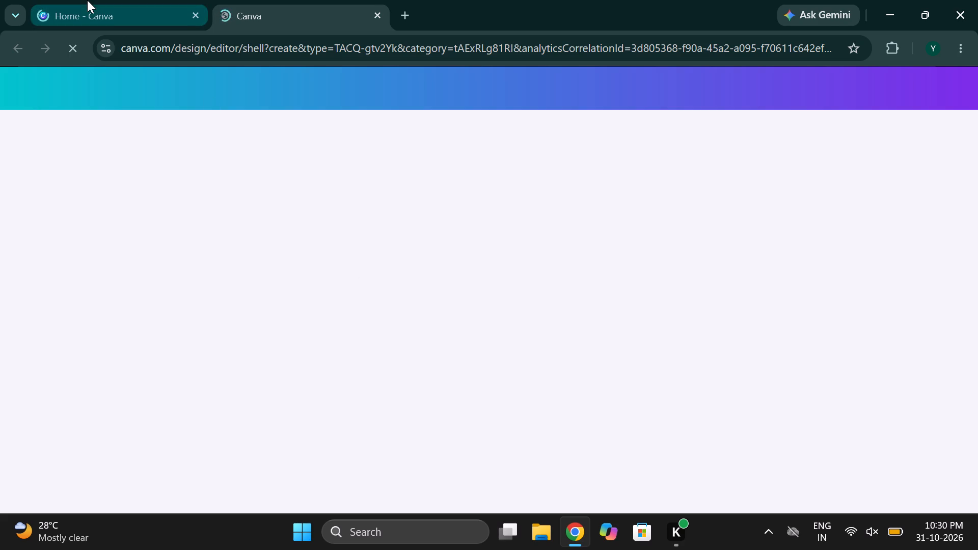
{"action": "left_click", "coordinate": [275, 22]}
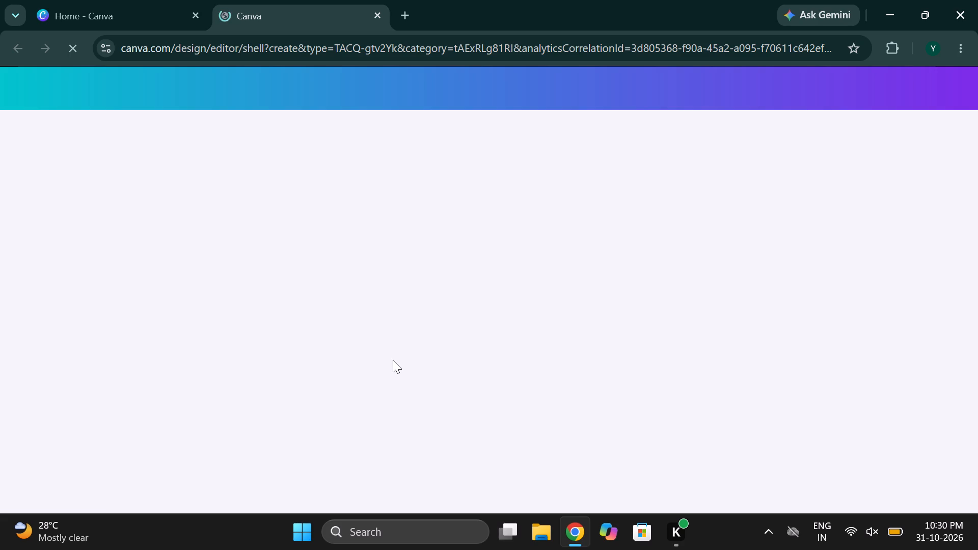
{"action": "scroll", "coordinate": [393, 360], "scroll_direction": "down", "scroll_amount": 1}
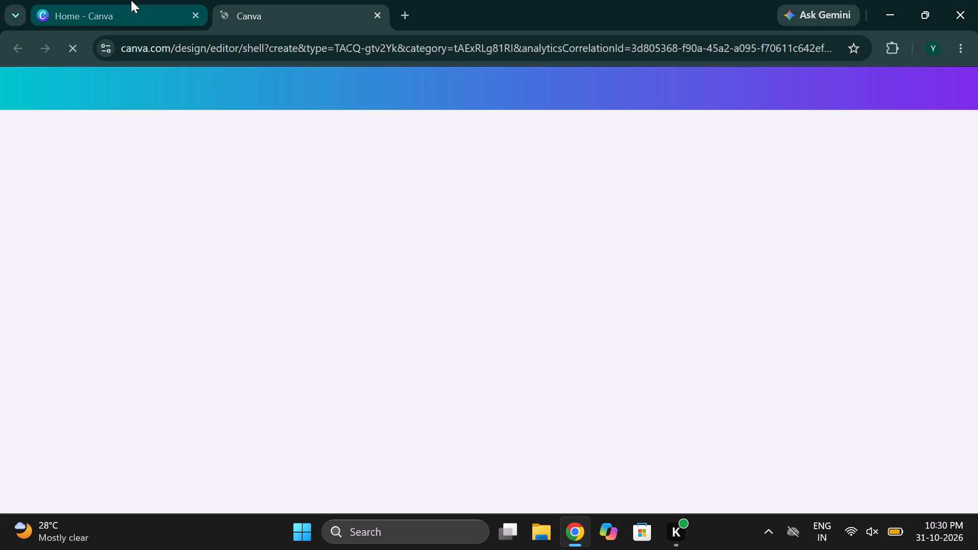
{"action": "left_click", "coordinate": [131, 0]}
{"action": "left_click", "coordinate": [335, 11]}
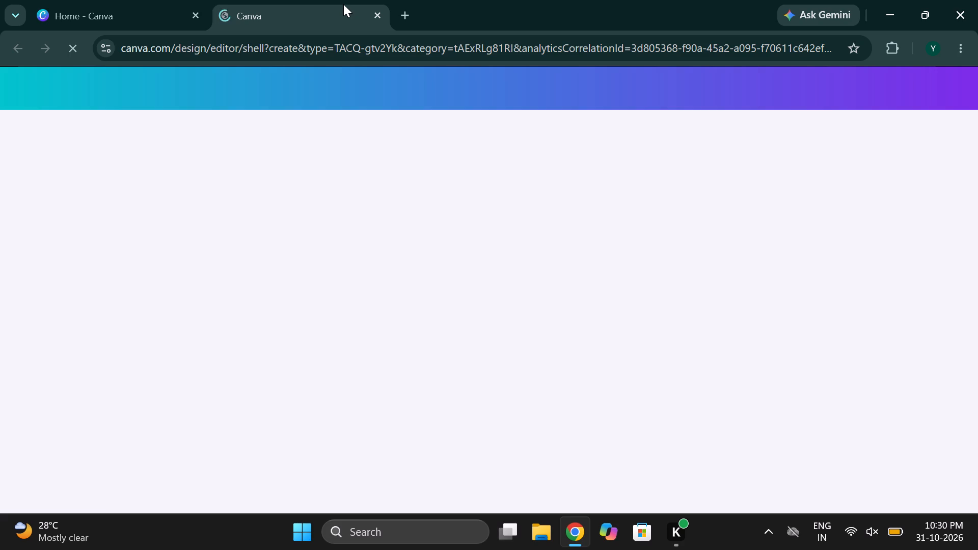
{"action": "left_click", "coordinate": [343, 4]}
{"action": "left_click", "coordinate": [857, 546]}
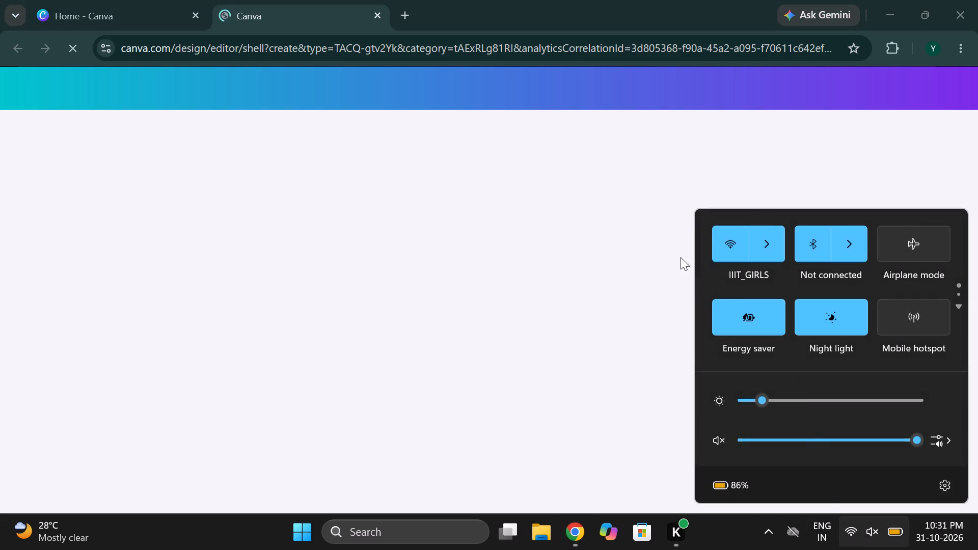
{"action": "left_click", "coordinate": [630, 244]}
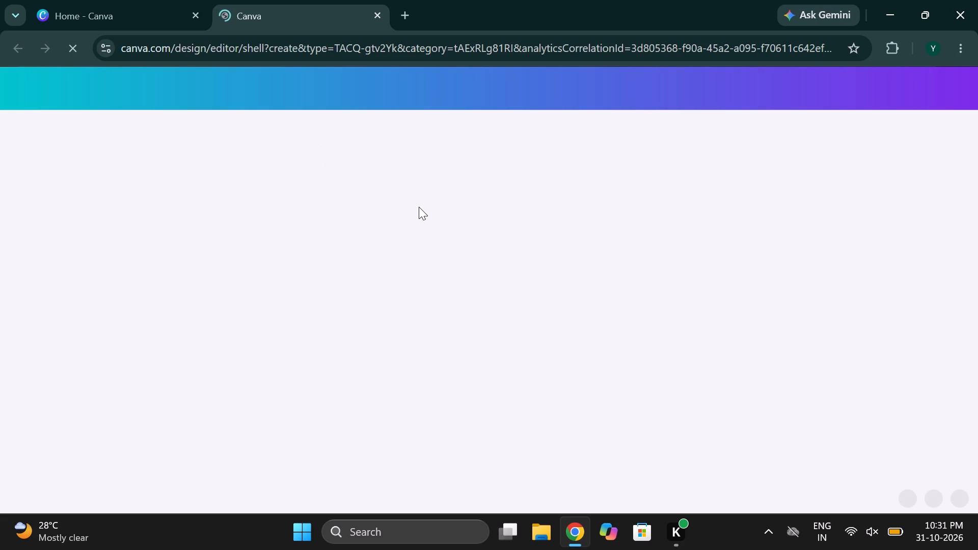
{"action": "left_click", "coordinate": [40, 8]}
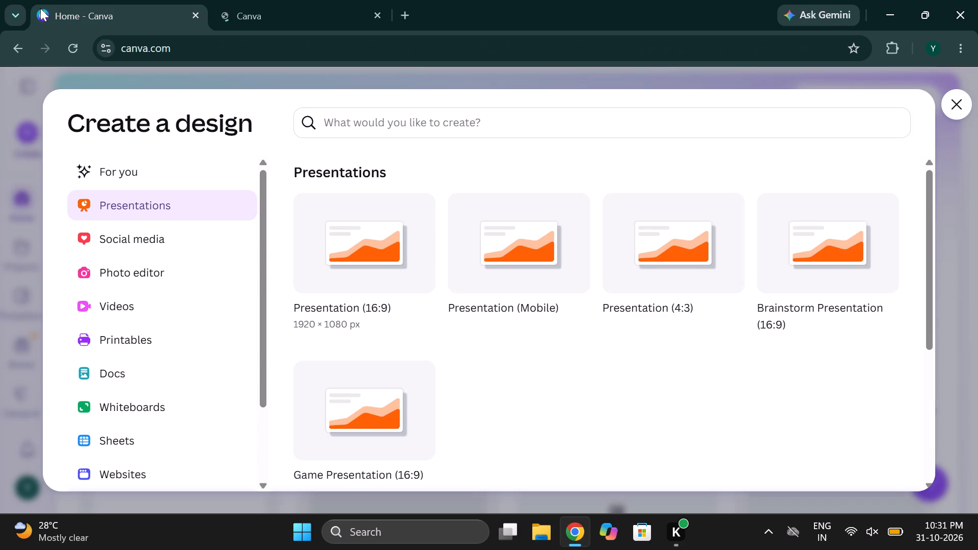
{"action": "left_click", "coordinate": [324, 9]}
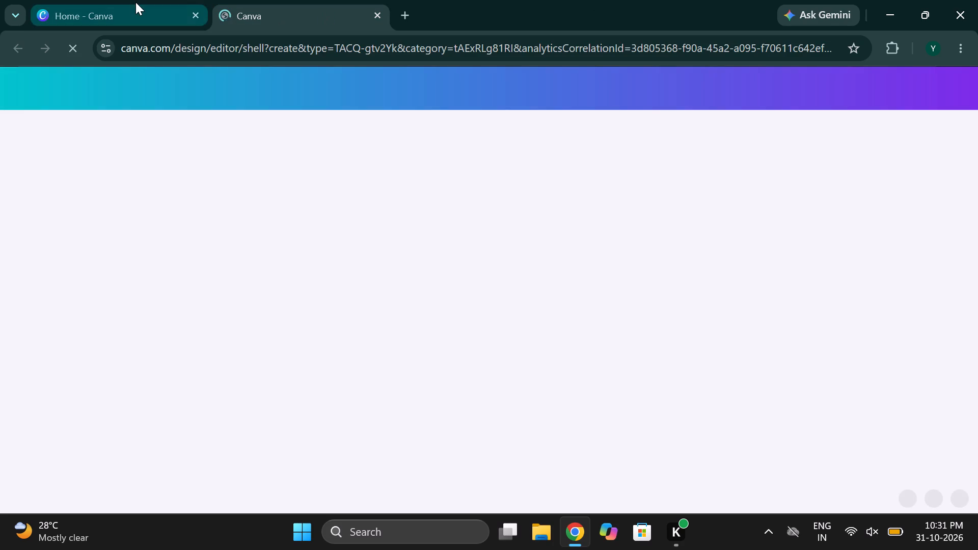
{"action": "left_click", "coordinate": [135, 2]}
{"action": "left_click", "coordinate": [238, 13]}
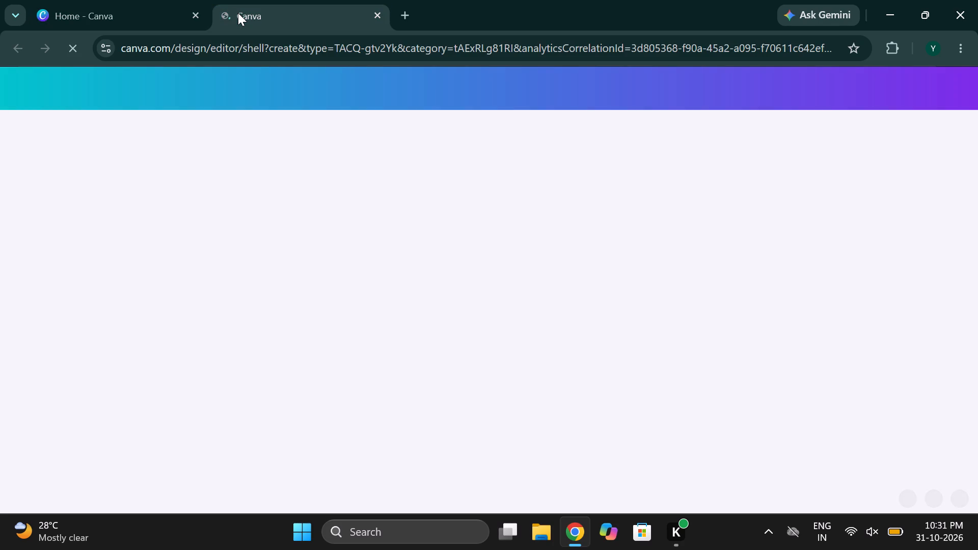
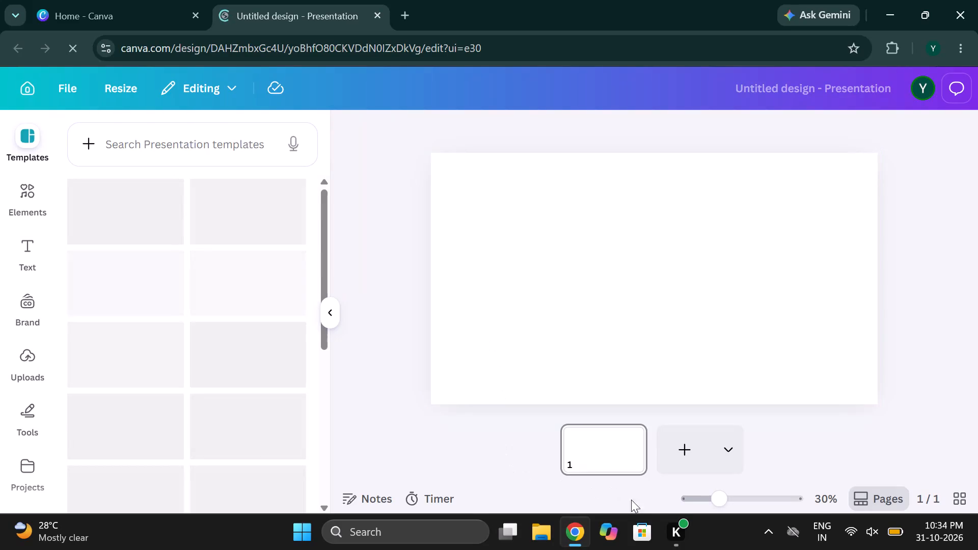
Place the Data Link Layer OSI Model Poster image from File Explorer's Downloads folder onto page 1 of the Canva presentation.
{"action": "left_click_drag", "start_coordinate": [640, 527], "coordinate": [458, 189]}
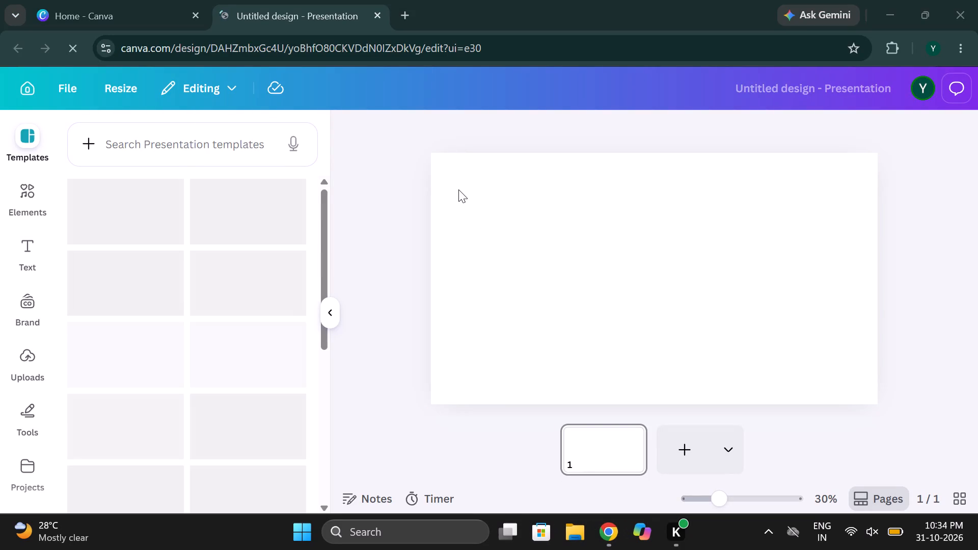
{"action": "left_click", "coordinate": [577, 539]}
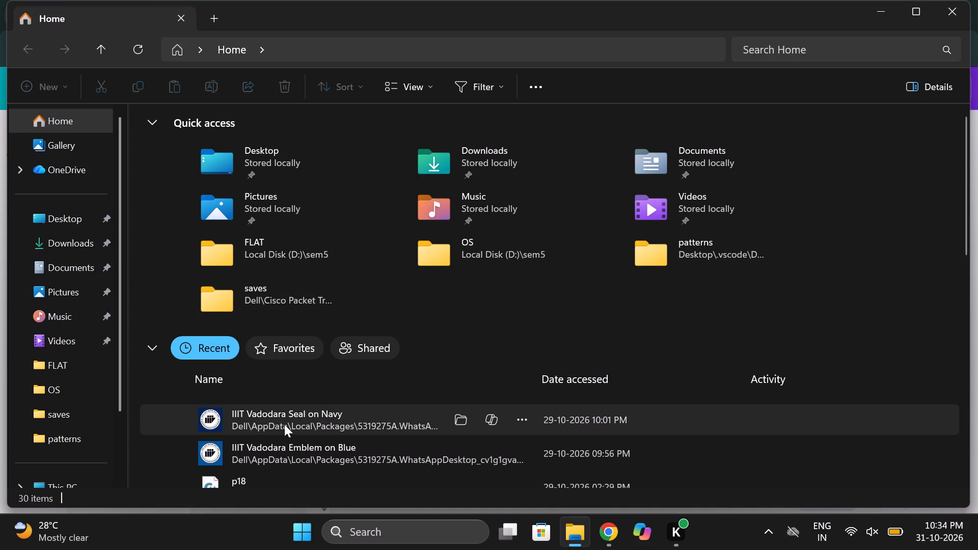
{"action": "left_click", "coordinate": [69, 248]}
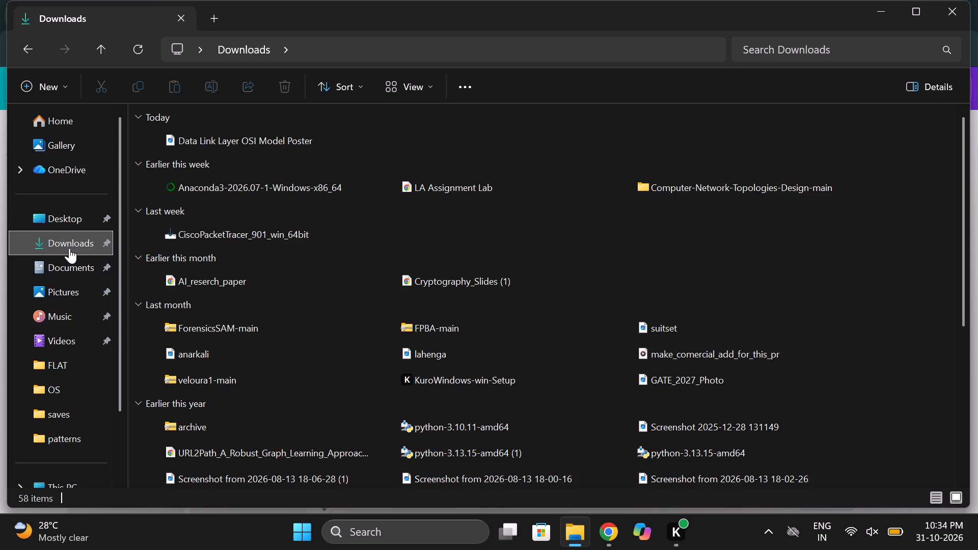
{"action": "left_click", "coordinate": [64, 213]}
{"action": "left_click", "coordinate": [75, 234]}
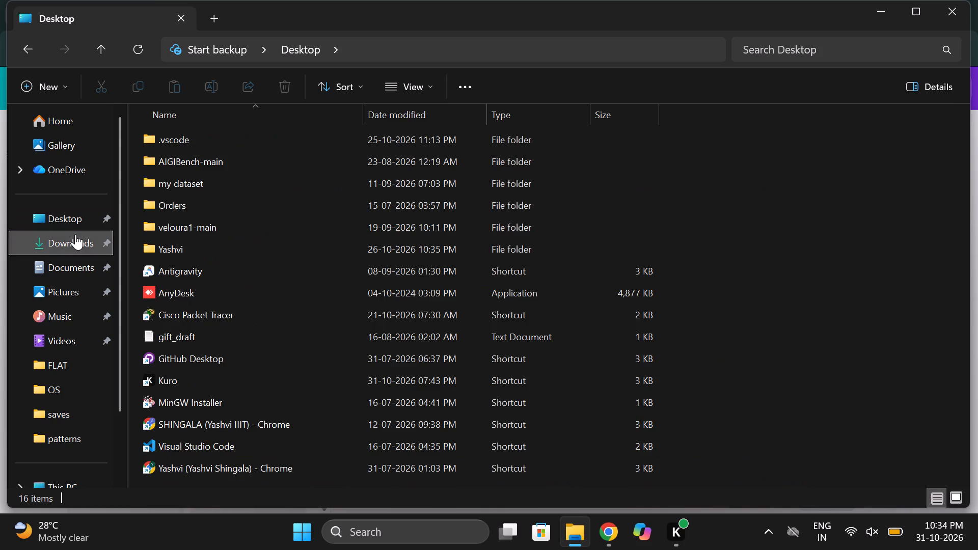
{"action": "left_click_drag", "start_coordinate": [214, 140], "coordinate": [473, 488]}
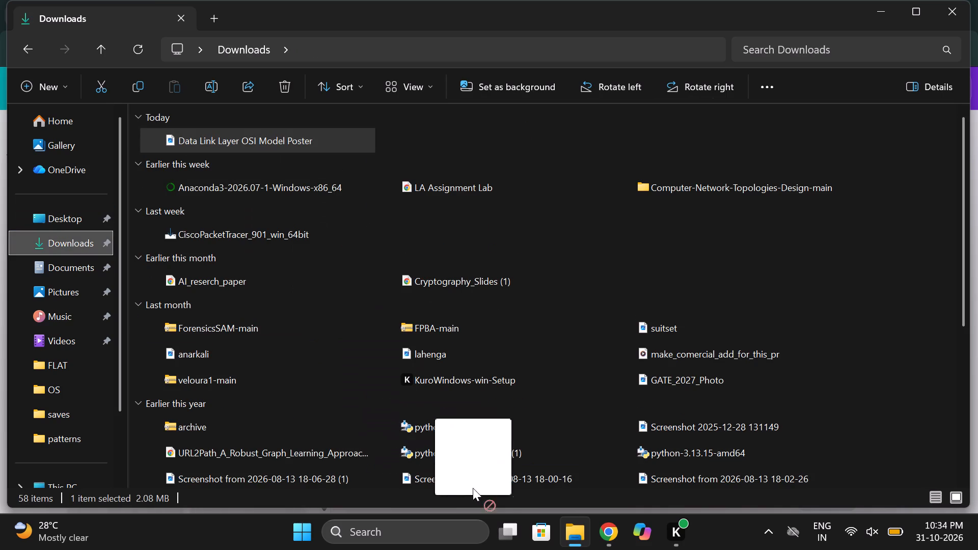
{"action": "left_click_drag", "start_coordinate": [473, 488], "coordinate": [586, 376]}
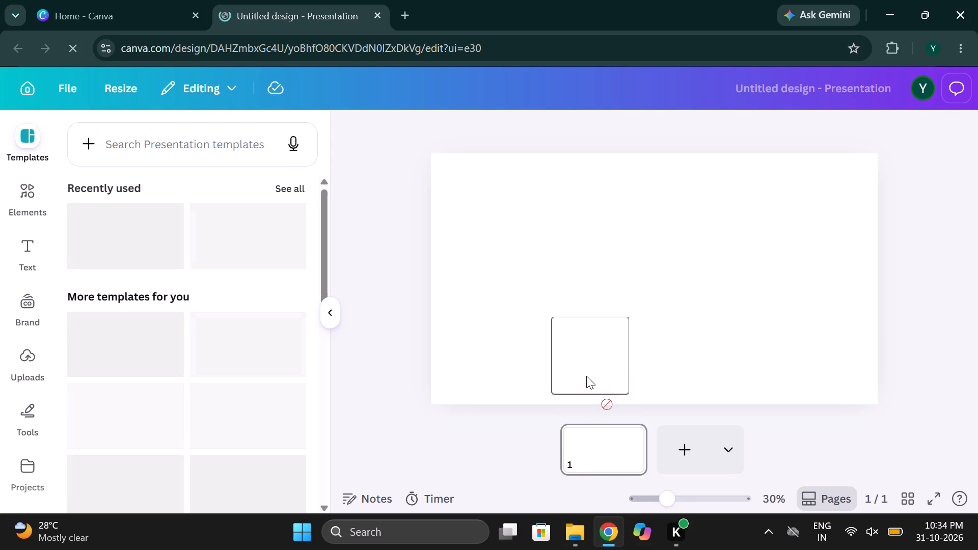
{"action": "left_click_drag", "start_coordinate": [586, 376], "coordinate": [582, 354]}
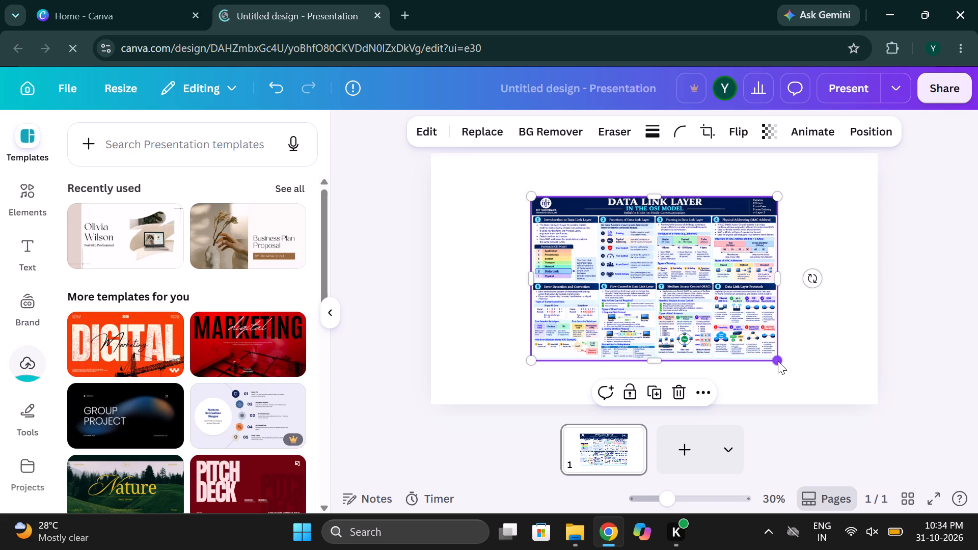
Enlarge the poster image proportionally until it spans the full height of the page, leaving side margins.
{"action": "left_click_drag", "start_coordinate": [773, 358], "coordinate": [828, 402]}
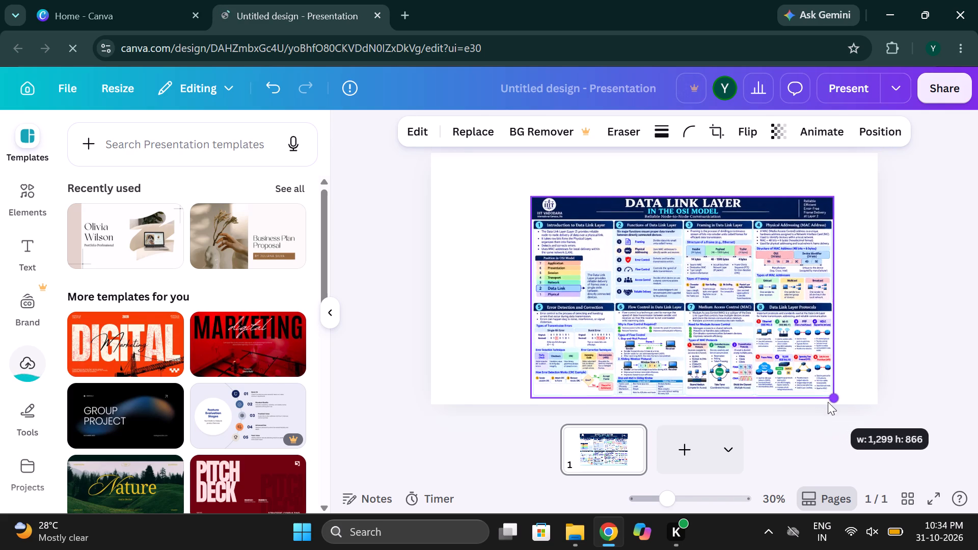
{"action": "left_click_drag", "start_coordinate": [828, 402], "coordinate": [831, 410]}
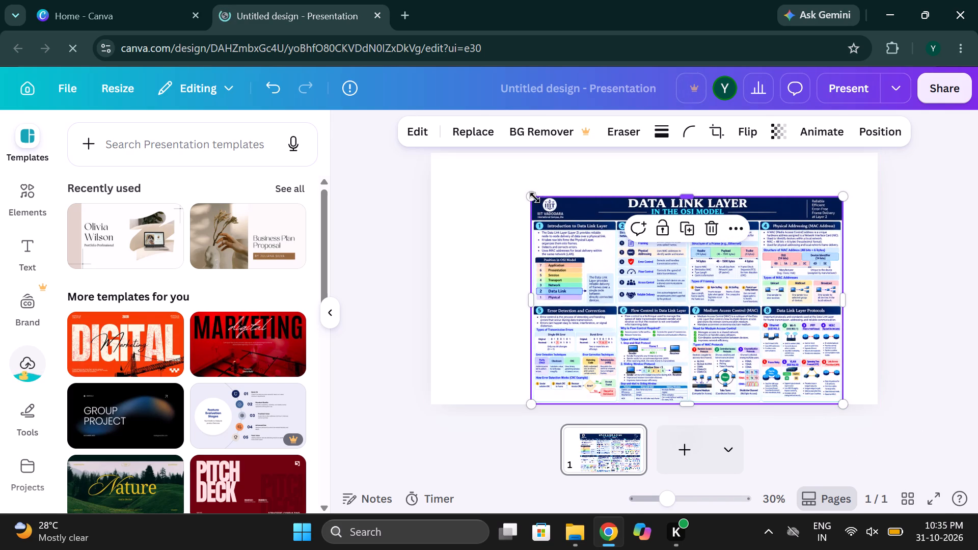
{"action": "left_click_drag", "start_coordinate": [533, 198], "coordinate": [472, 115]}
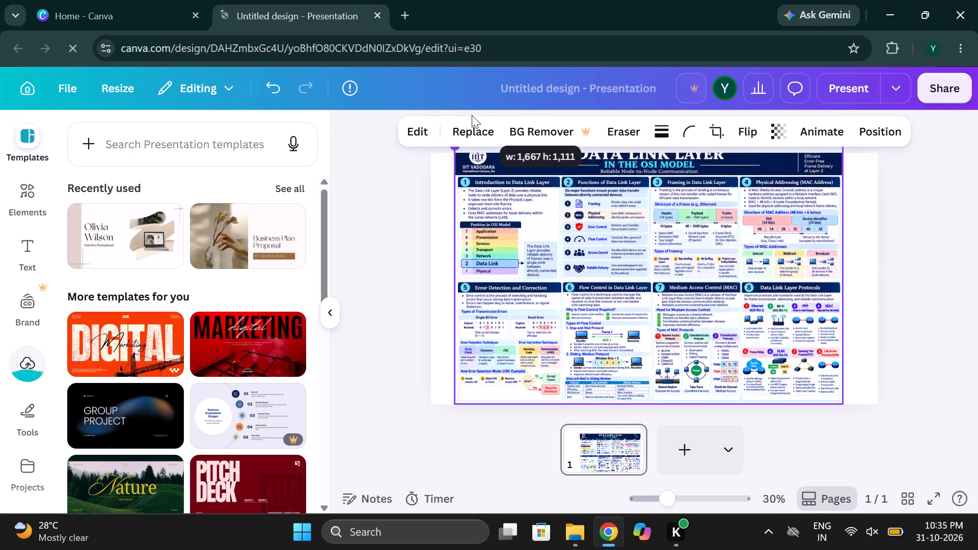
{"action": "left_click_drag", "start_coordinate": [472, 115], "coordinate": [472, 170]}
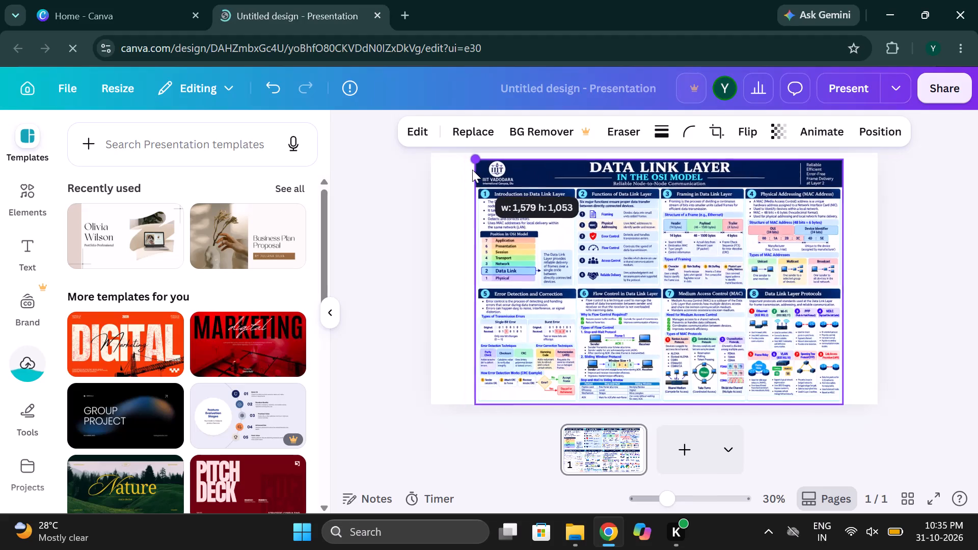
{"action": "left_click_drag", "start_coordinate": [472, 170], "coordinate": [460, 156]}
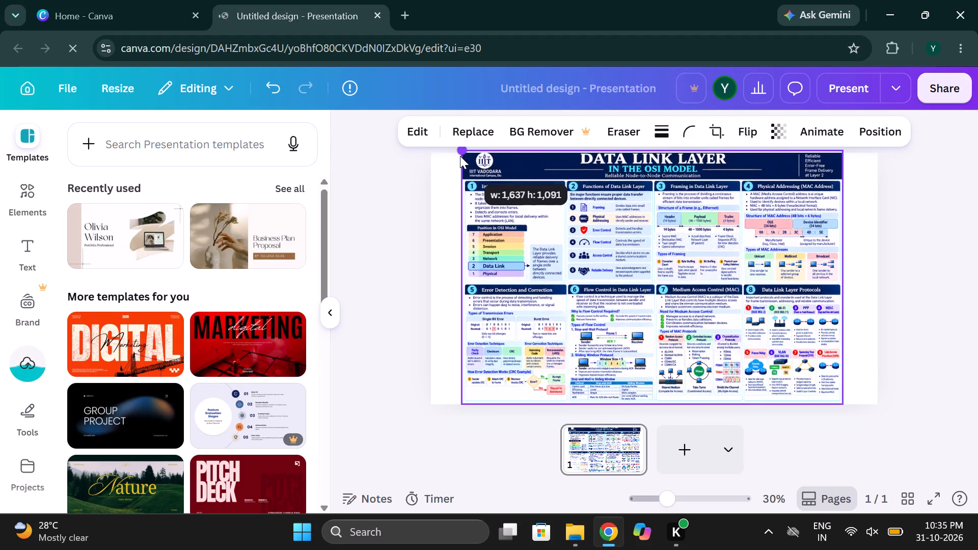
{"action": "left_click_drag", "start_coordinate": [460, 156], "coordinate": [464, 159]}
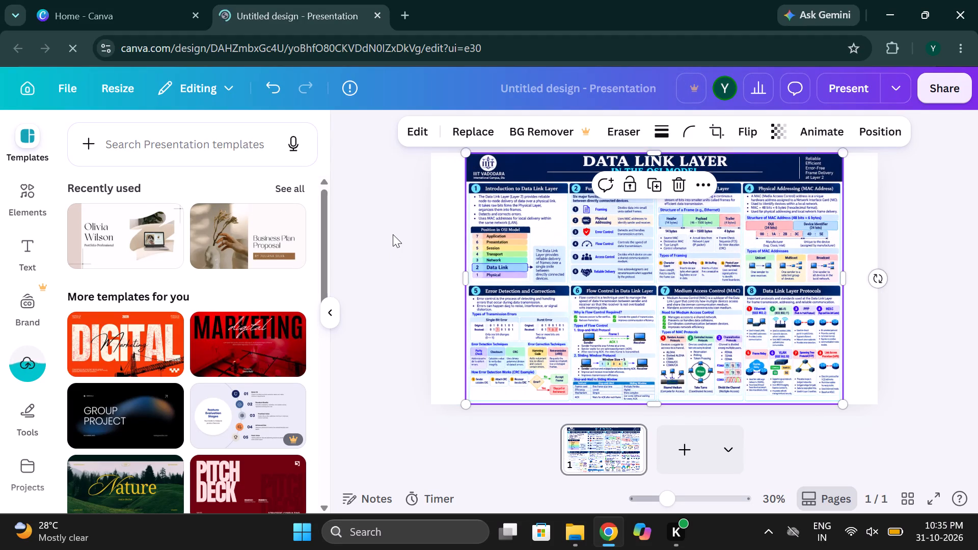
Return to the Downloads folder in File Explorer.
{"action": "left_click", "coordinate": [582, 529]}
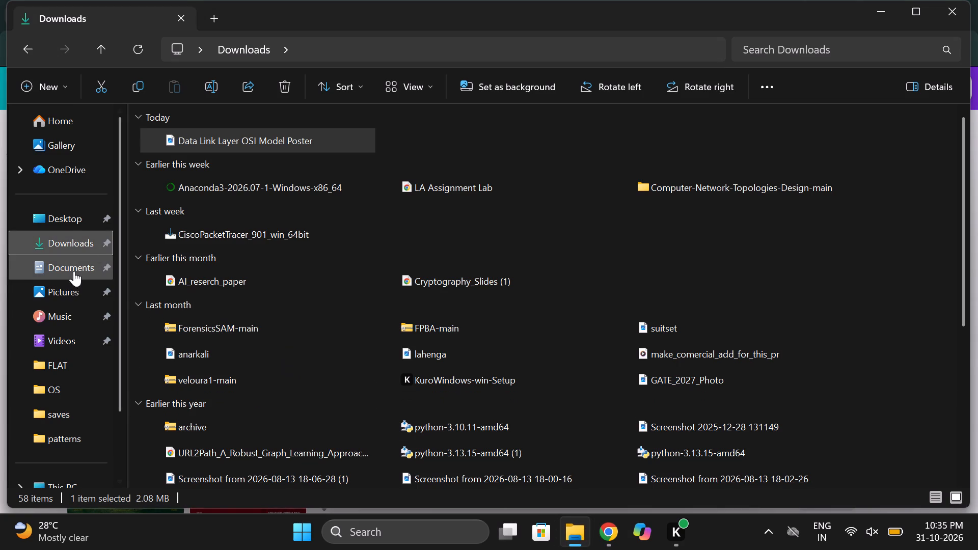
{"action": "left_click", "coordinate": [70, 235]}
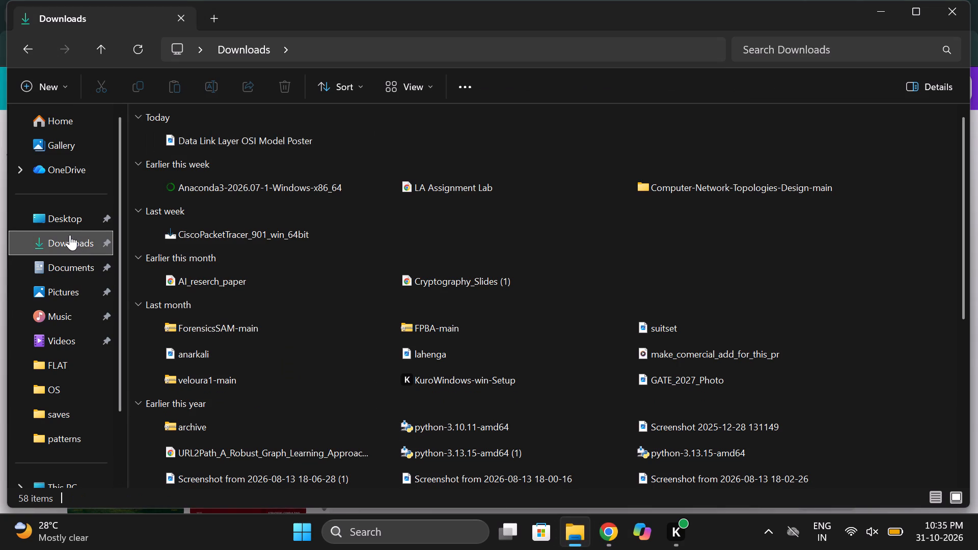
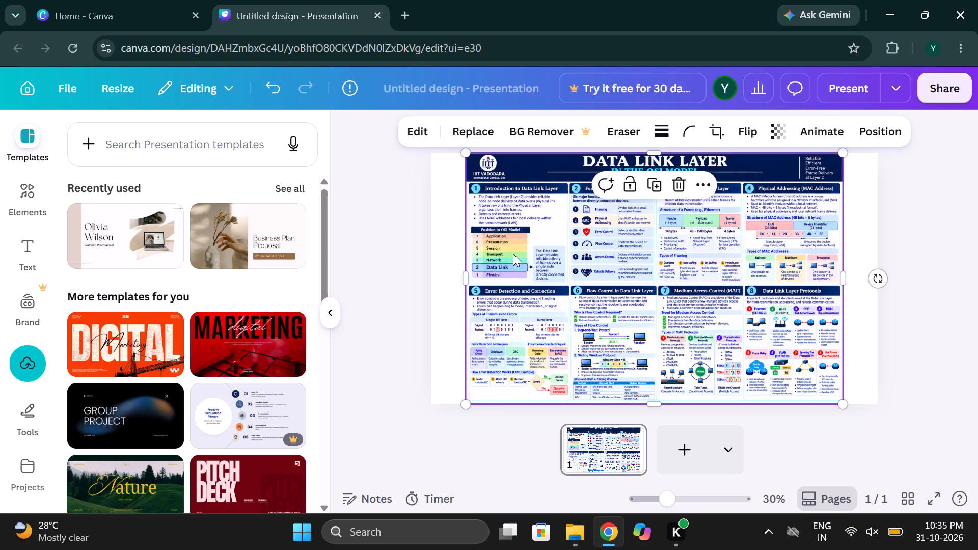
Shrink the IIIT Vadodara seal image placed over the middle of the poster proportionally.
{"action": "left_click", "coordinate": [334, 312]}
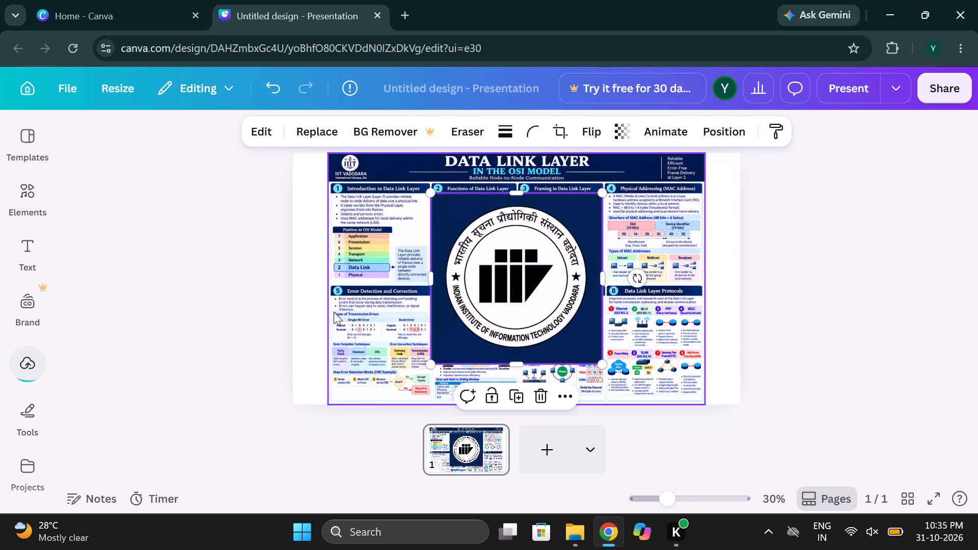
{"action": "left_click_drag", "start_coordinate": [427, 362], "coordinate": [441, 345]}
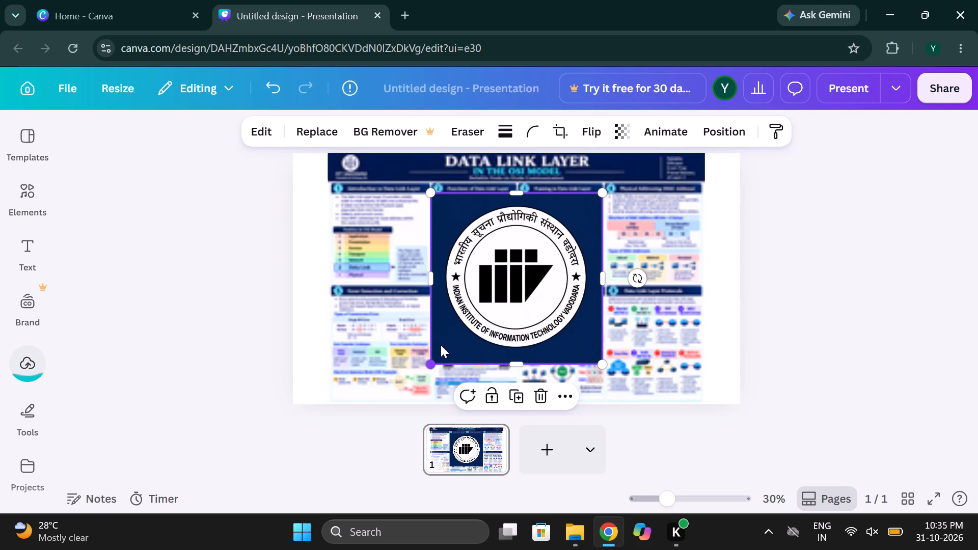
{"action": "left_click_drag", "start_coordinate": [441, 345], "coordinate": [526, 260]}
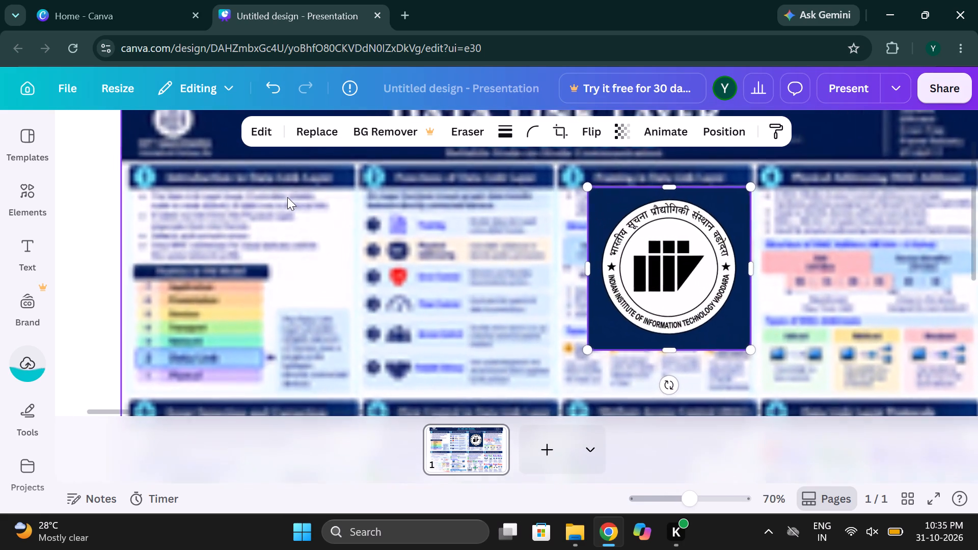
Move the seal image to the left end of the poster's header, over the existing logo, and reduce its size further.
{"action": "scroll", "coordinate": [287, 197], "scroll_direction": "up", "scroll_amount": 2}
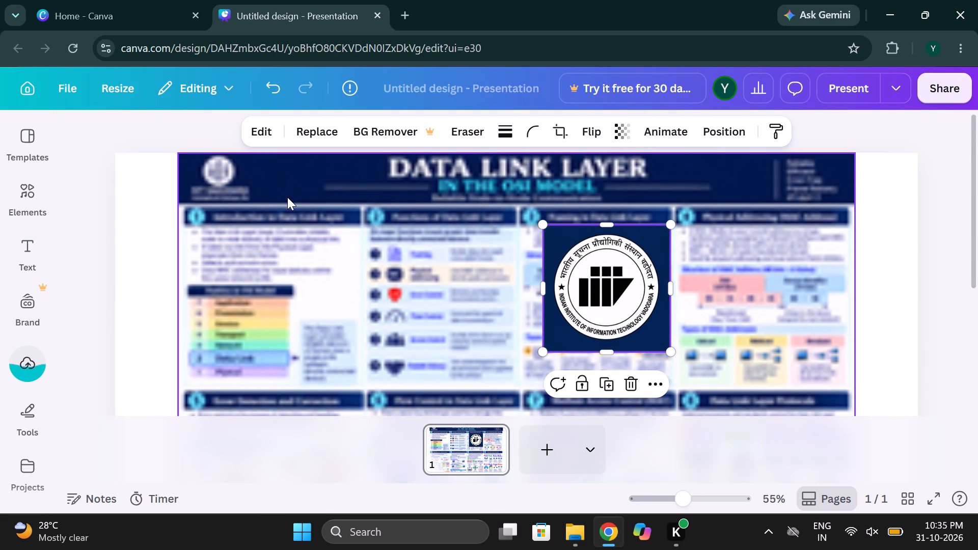
{"action": "scroll", "coordinate": [287, 197], "scroll_direction": "right", "scroll_amount": 1}
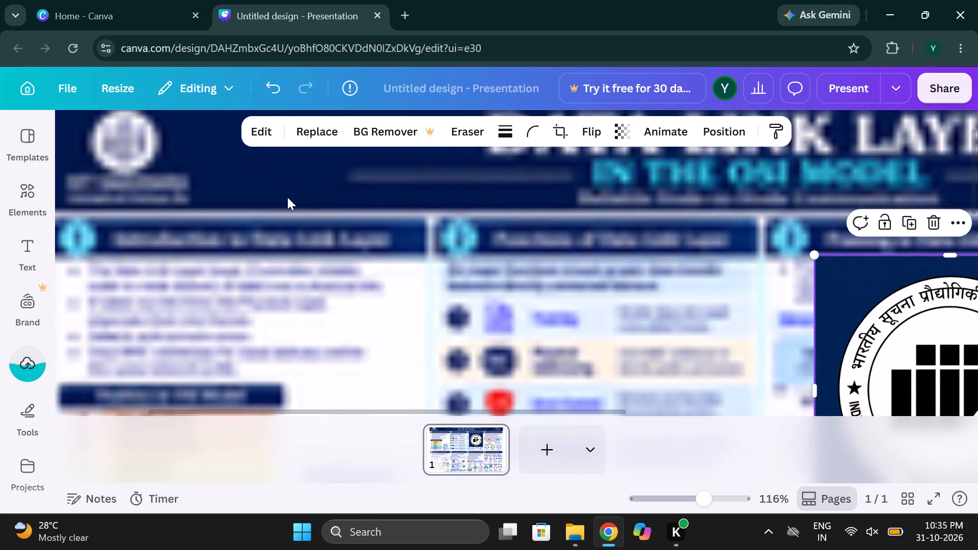
{"action": "scroll", "coordinate": [287, 197], "scroll_direction": "right", "scroll_amount": 1}
{"action": "left_click_drag", "start_coordinate": [915, 355], "coordinate": [558, 249]}
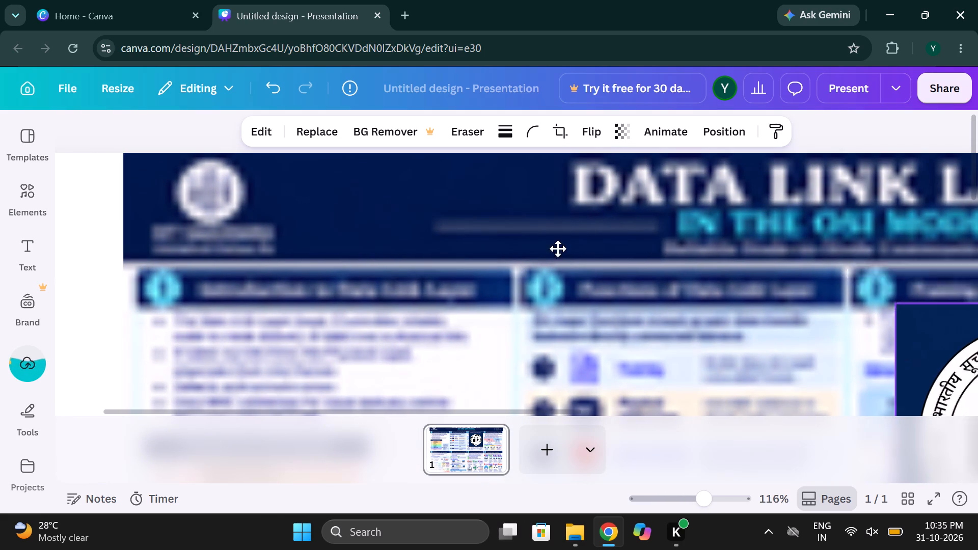
{"action": "left_click_drag", "start_coordinate": [558, 249], "coordinate": [98, 204]}
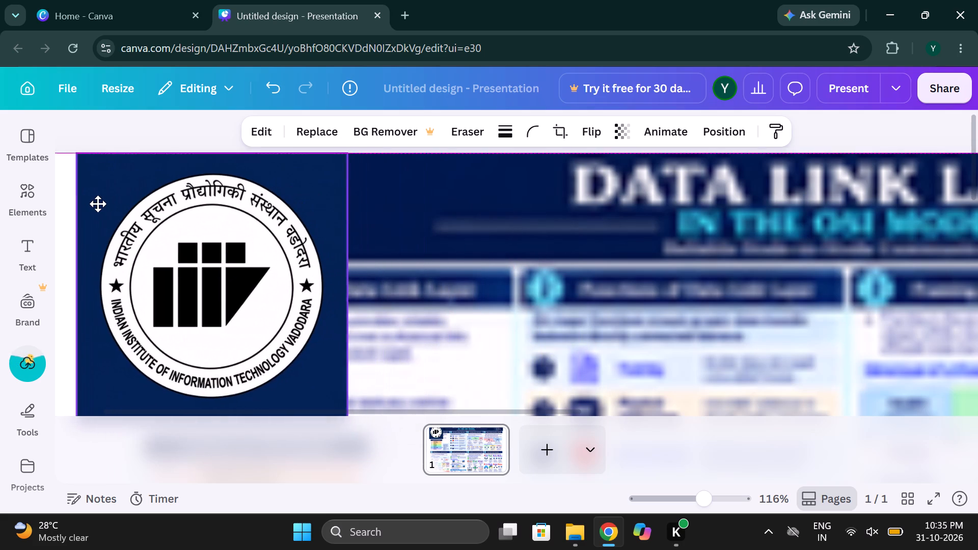
{"action": "left_click_drag", "start_coordinate": [98, 204], "coordinate": [133, 205]}
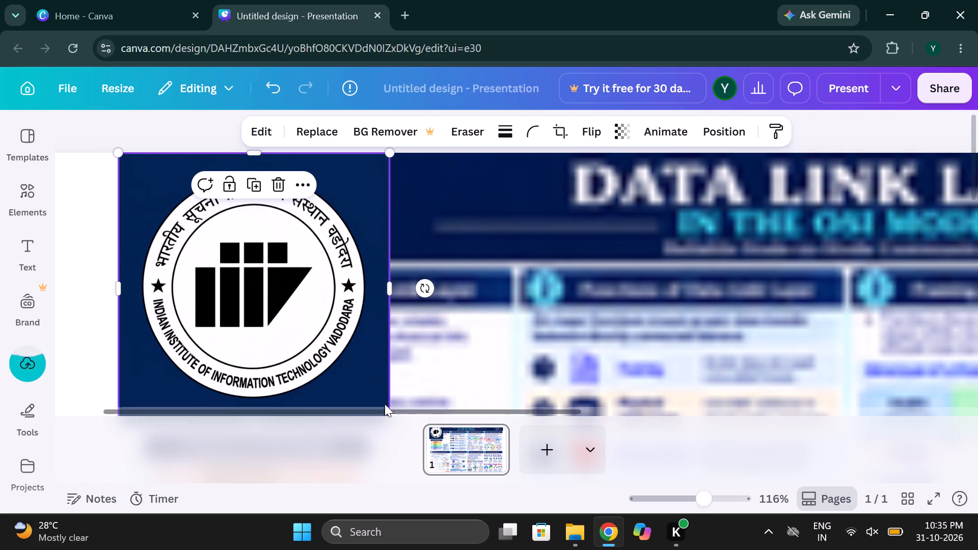
{"action": "left_click_drag", "start_coordinate": [390, 153], "coordinate": [368, 218]}
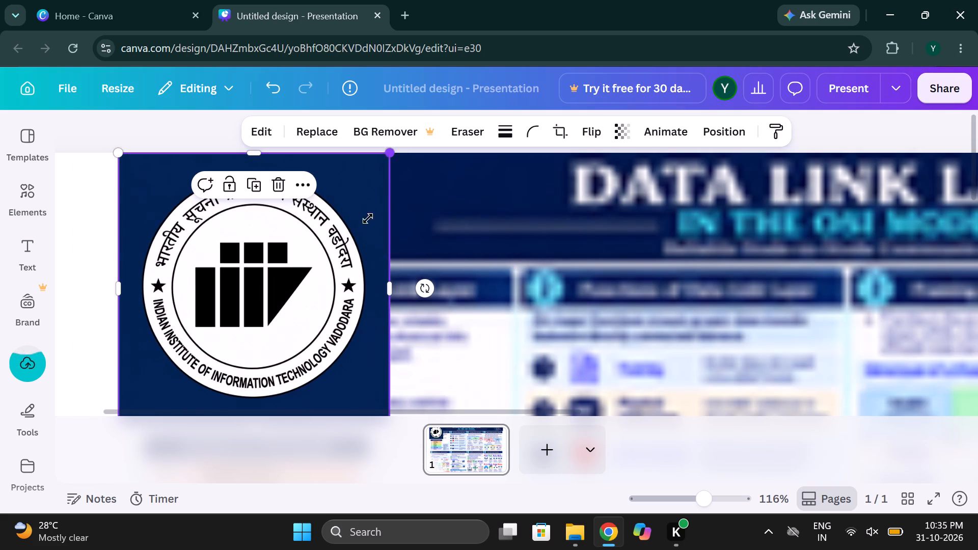
{"action": "left_click_drag", "start_coordinate": [368, 218], "coordinate": [363, 254]}
{"action": "left_click_drag", "start_coordinate": [260, 287], "coordinate": [284, 215]}
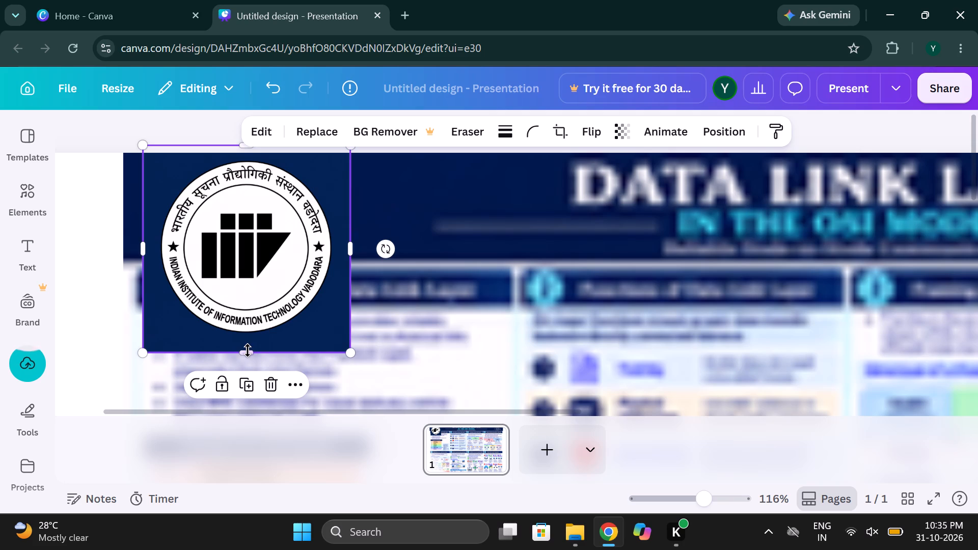
Crop the excess navy margin from all four sides of the seal image, close to the circular emblem.
{"action": "left_click_drag", "start_coordinate": [248, 351], "coordinate": [248, 337]}
{"action": "left_click_drag", "start_coordinate": [351, 244], "coordinate": [342, 244]}
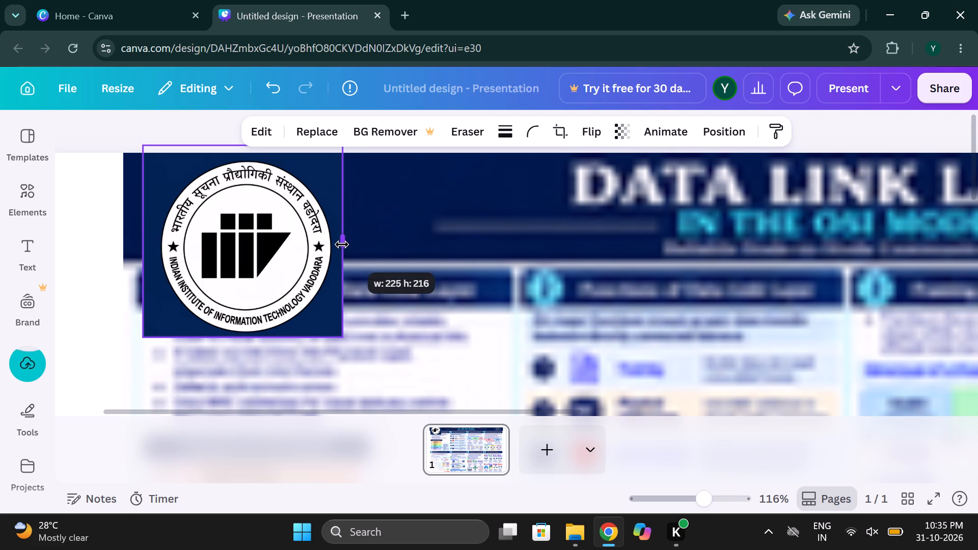
{"action": "left_click_drag", "start_coordinate": [342, 244], "coordinate": [338, 244]}
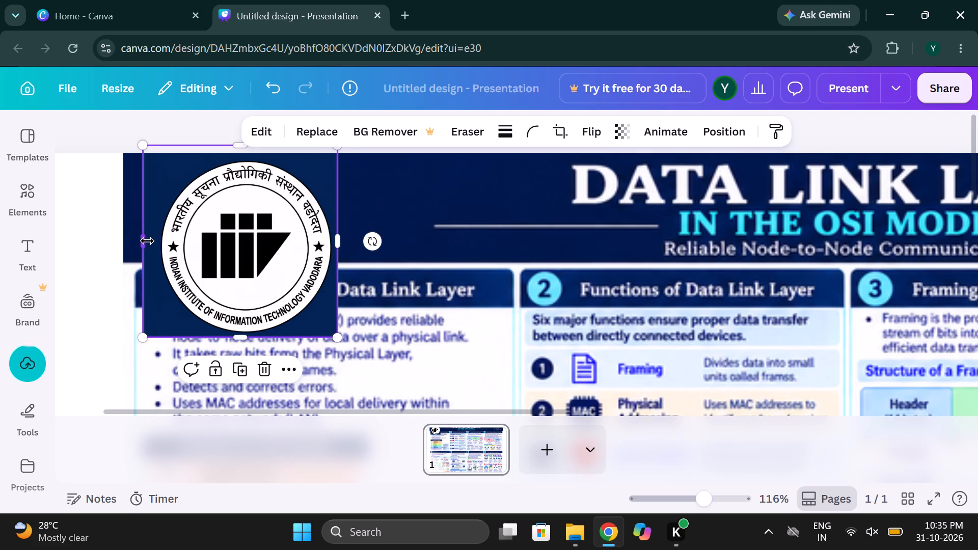
{"action": "left_click_drag", "start_coordinate": [144, 241], "coordinate": [155, 241]}
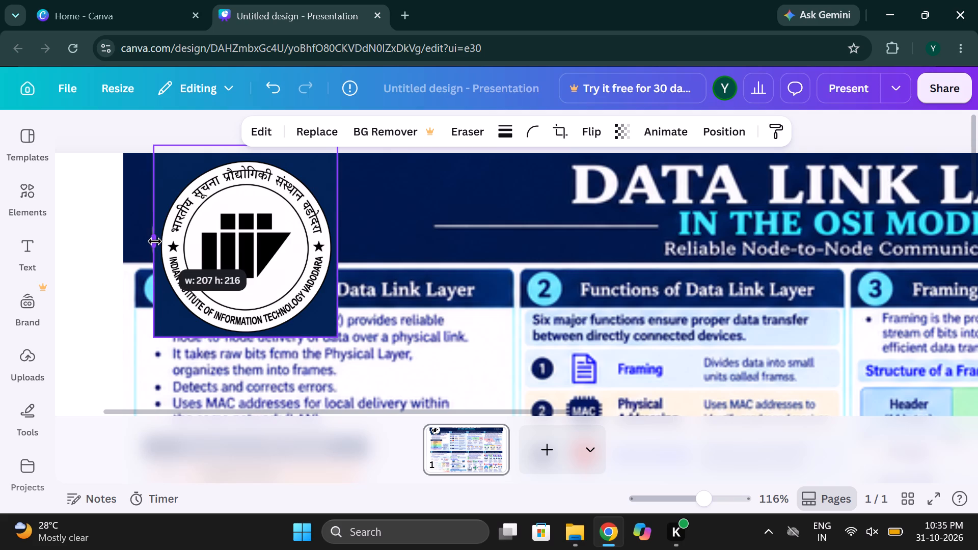
{"action": "left_click_drag", "start_coordinate": [155, 241], "coordinate": [156, 241]}
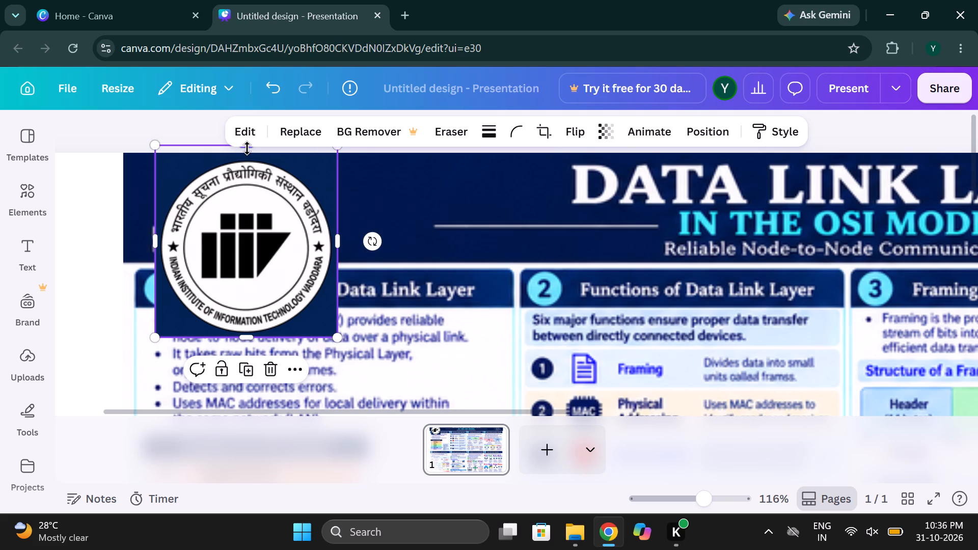
{"action": "left_click_drag", "start_coordinate": [247, 148], "coordinate": [246, 158]}
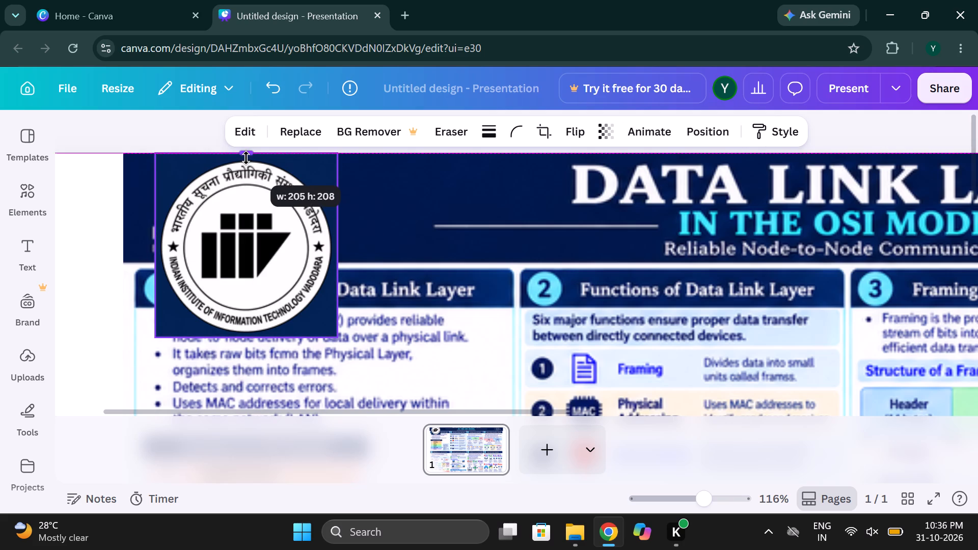
{"action": "left_click_drag", "start_coordinate": [246, 158], "coordinate": [246, 161]}
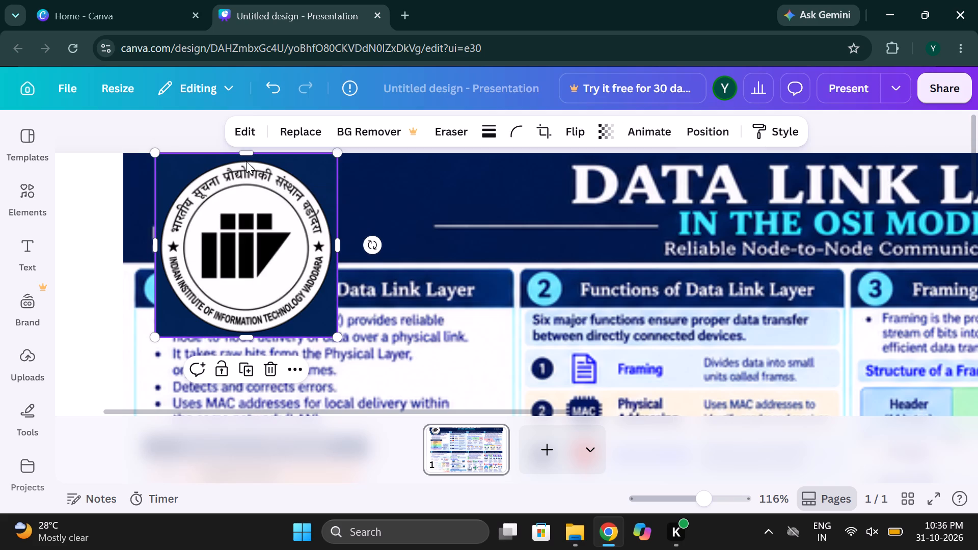
{"action": "left_click_drag", "start_coordinate": [248, 191], "coordinate": [249, 219]}
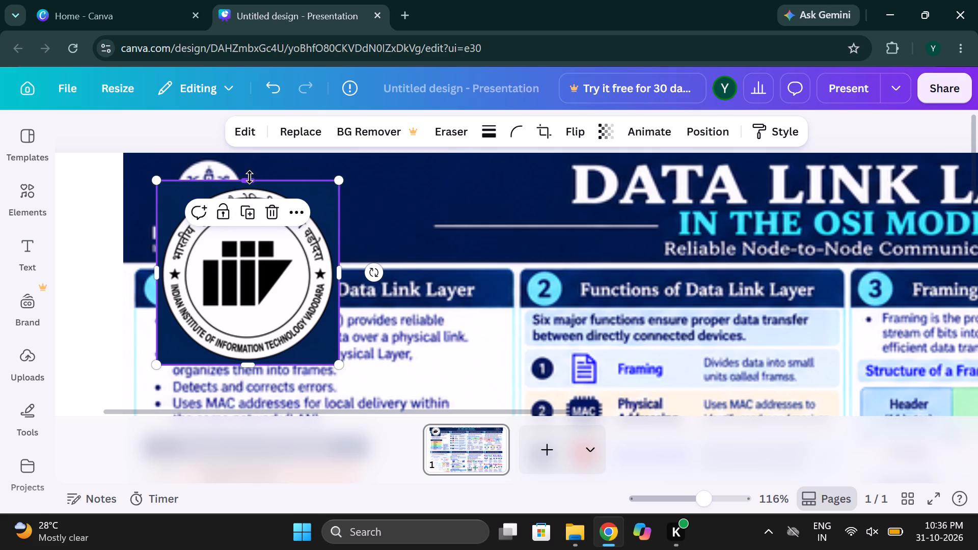
{"action": "left_click_drag", "start_coordinate": [250, 177], "coordinate": [250, 183]}
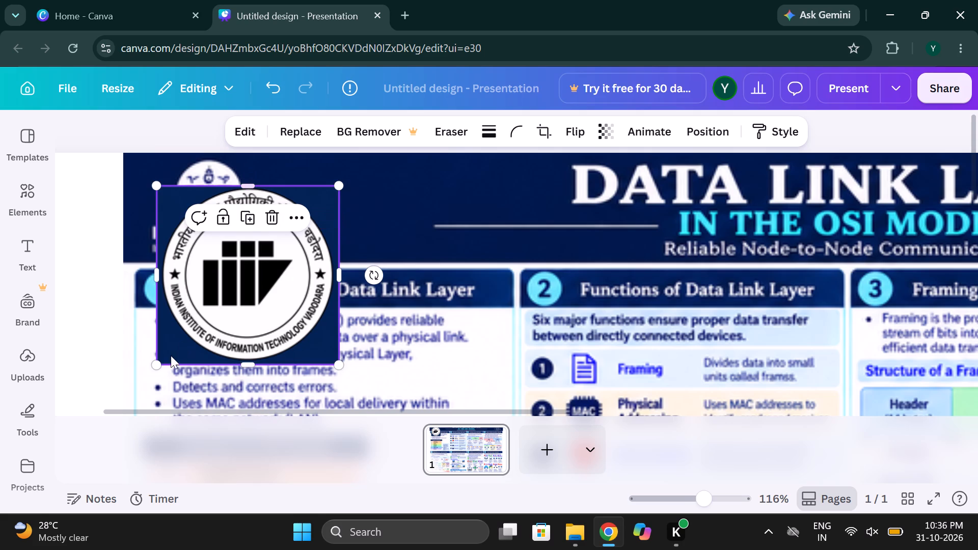
Scale the cropped seal down to about the header band's height and place it over the poster's old IIIT Vadodara logo.
{"action": "left_click_drag", "start_coordinate": [155, 361], "coordinate": [220, 287]}
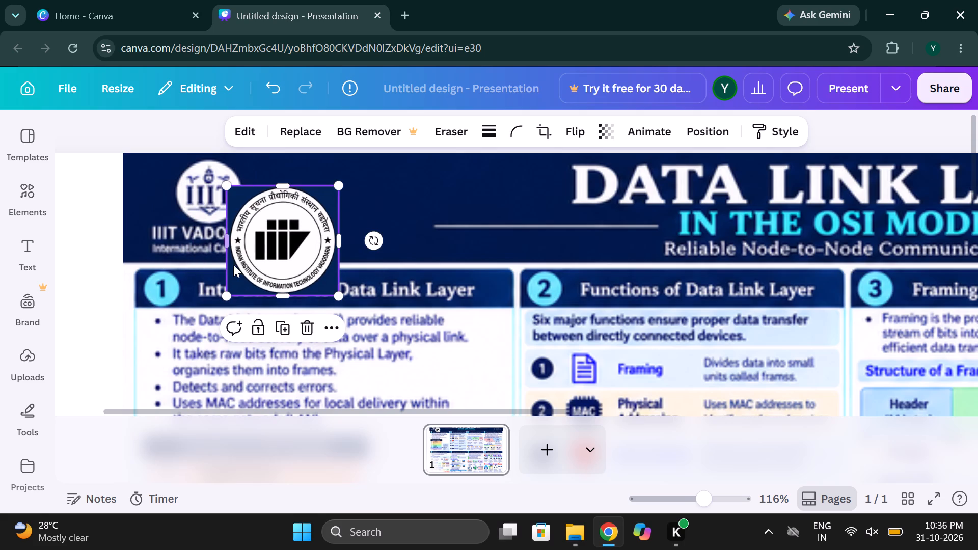
{"action": "left_click_drag", "start_coordinate": [269, 240], "coordinate": [197, 208]}
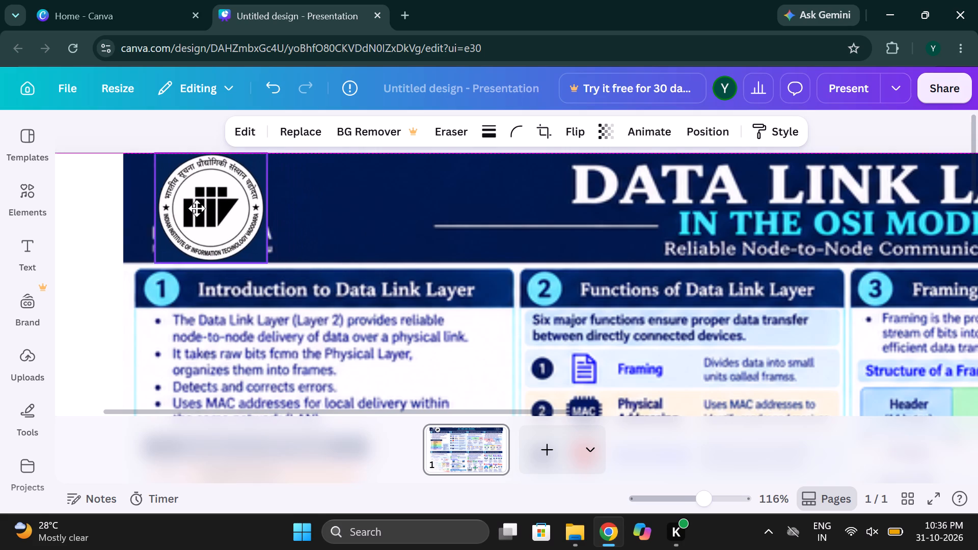
{"action": "left_click_drag", "start_coordinate": [197, 208], "coordinate": [193, 208]}
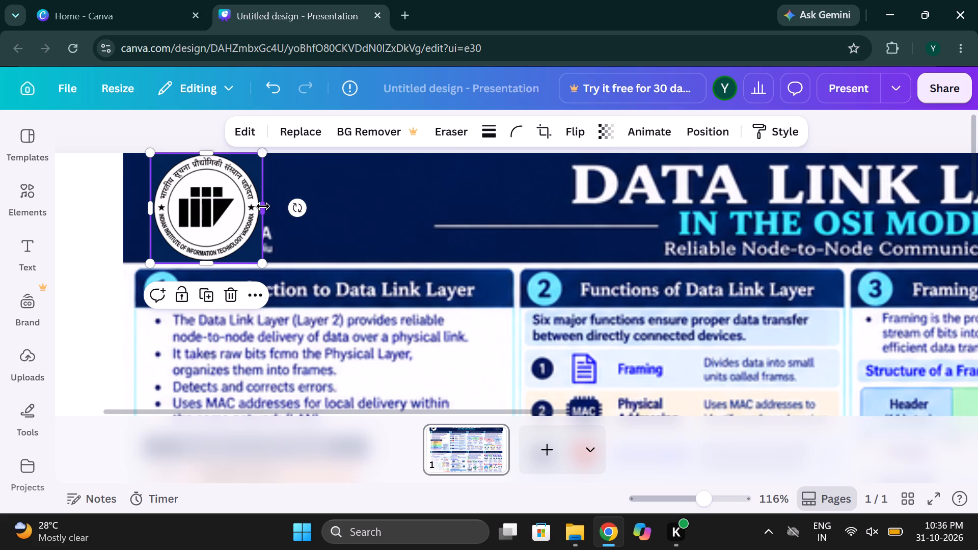
Extend the seal's navy background on both sides to cover the old logo's caption, and fit it within the header band.
{"action": "left_click_drag", "start_coordinate": [263, 206], "coordinate": [274, 207]}
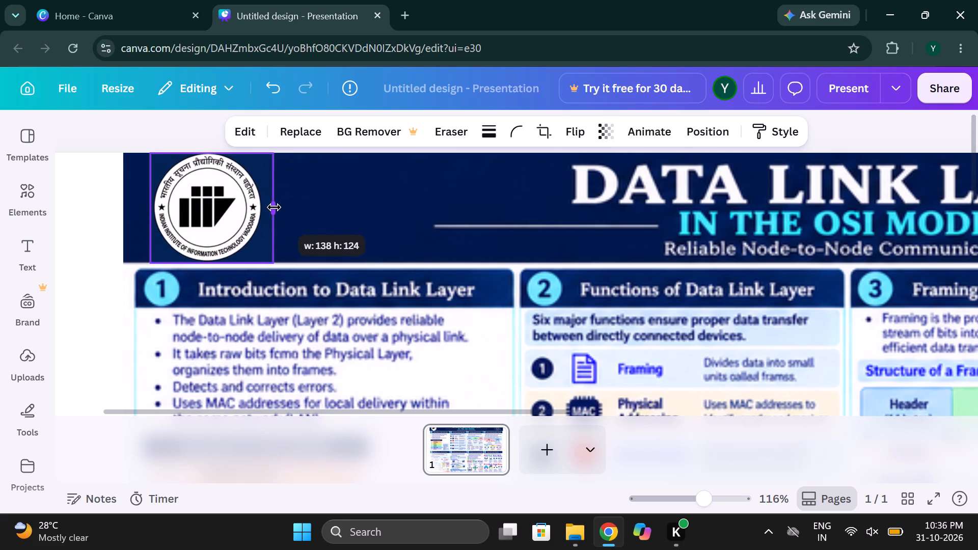
{"action": "left_click_drag", "start_coordinate": [274, 207], "coordinate": [270, 209]}
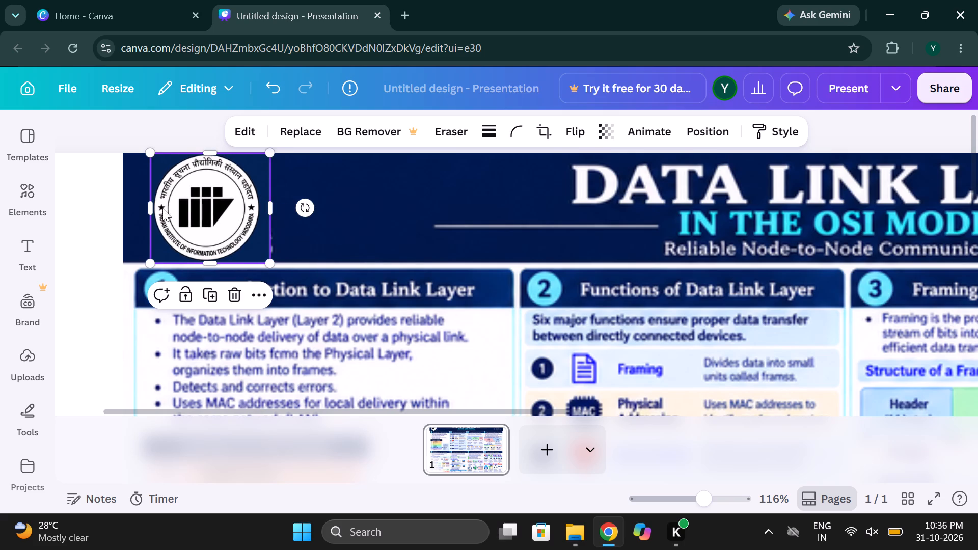
{"action": "left_click_drag", "start_coordinate": [154, 207], "coordinate": [145, 206]}
{"action": "left_click_drag", "start_coordinate": [192, 218], "coordinate": [198, 223]}
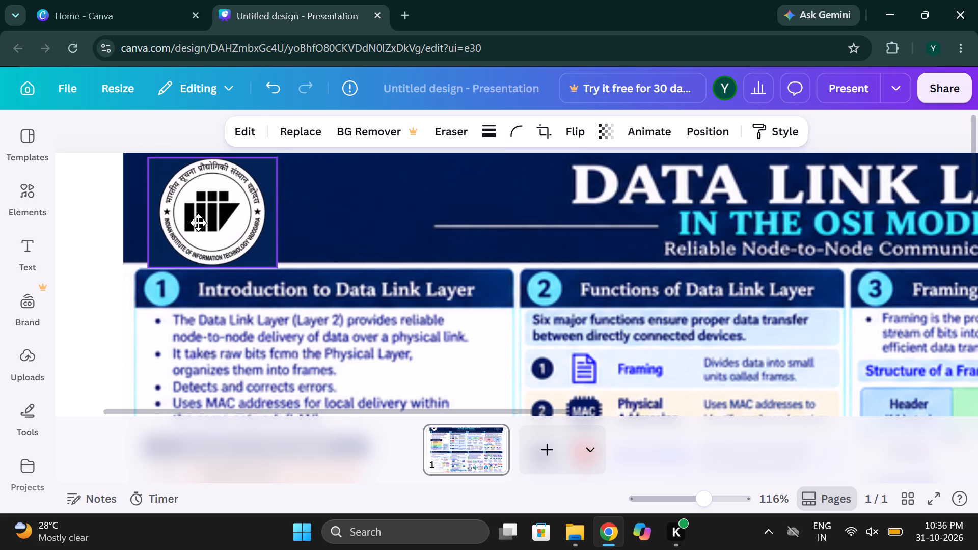
{"action": "left_click_drag", "start_coordinate": [198, 223], "coordinate": [201, 218]}
{"action": "left_click", "coordinate": [342, 329]}
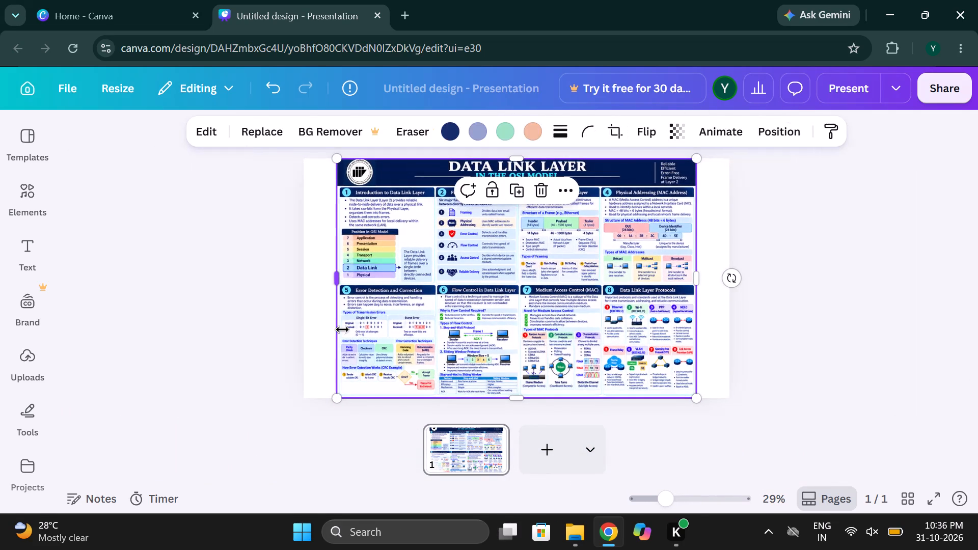
Download the finished design as a PNG file.
{"action": "left_click", "coordinate": [938, 92]}
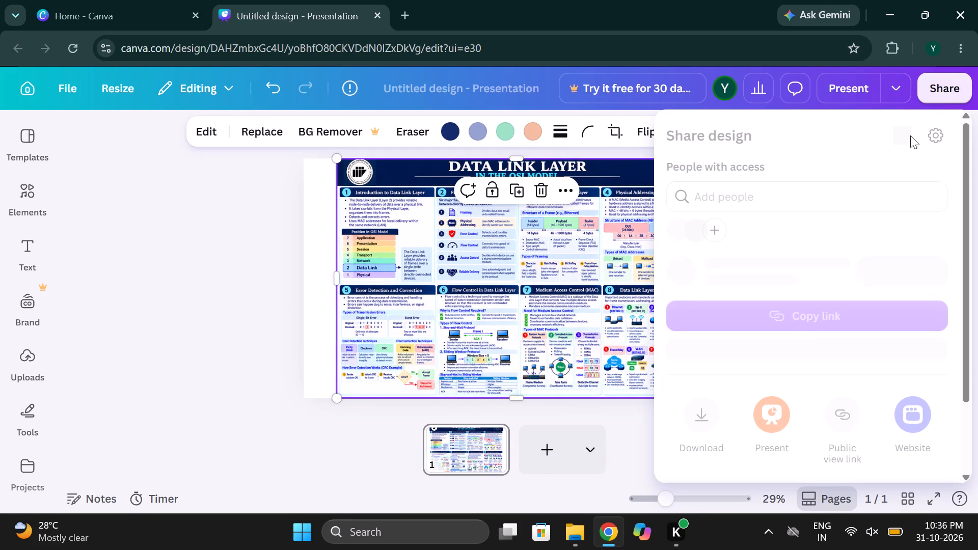
{"action": "left_click", "coordinate": [721, 405]}
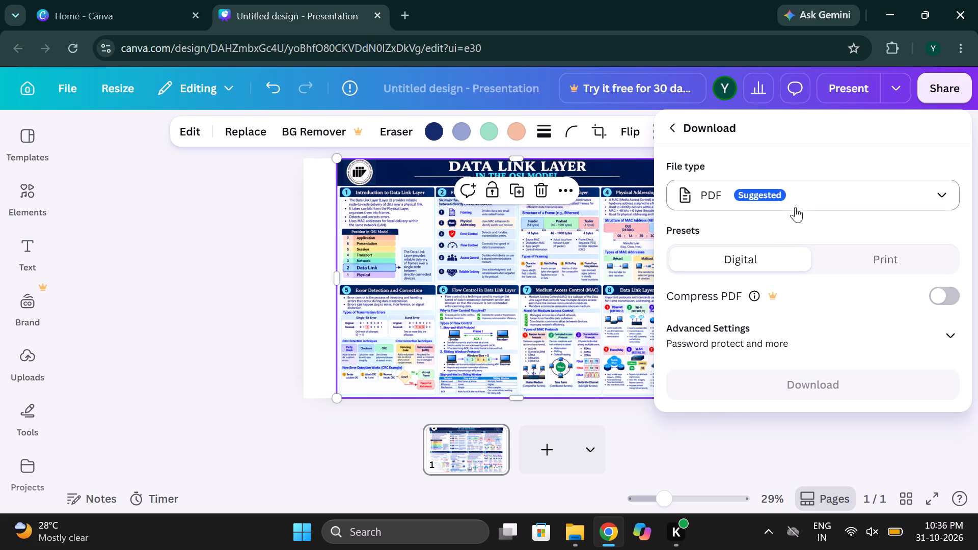
{"action": "left_click", "coordinate": [795, 207]}
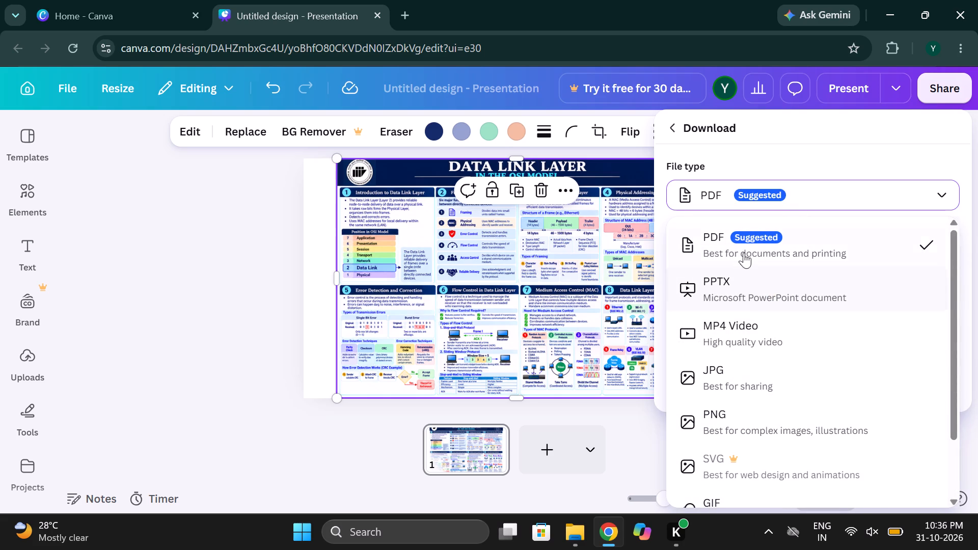
{"action": "left_click", "coordinate": [758, 419]}
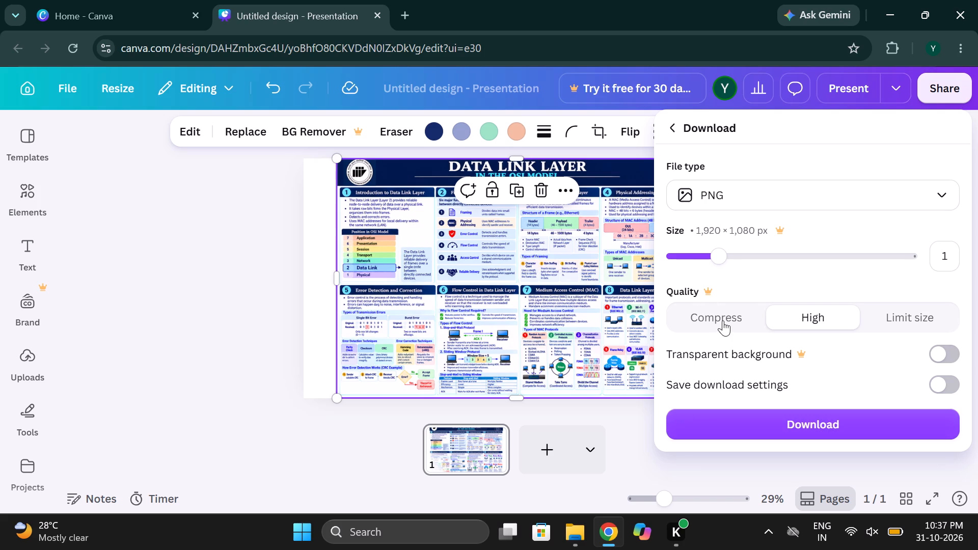
{"action": "left_click", "coordinate": [819, 428]}
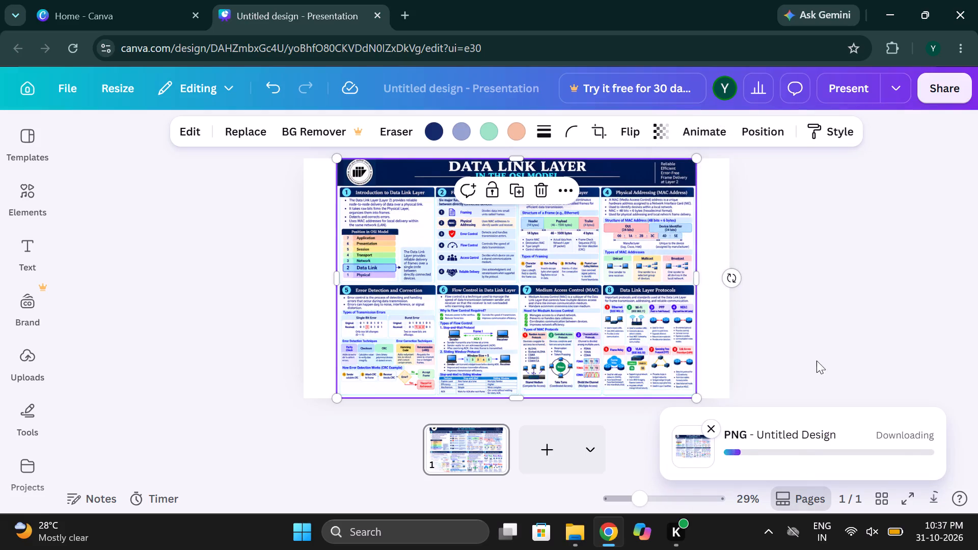
{"action": "left_click", "coordinate": [841, 318]}
{"action": "left_click", "coordinate": [933, 43]}
{"action": "left_click", "coordinate": [663, 429]}
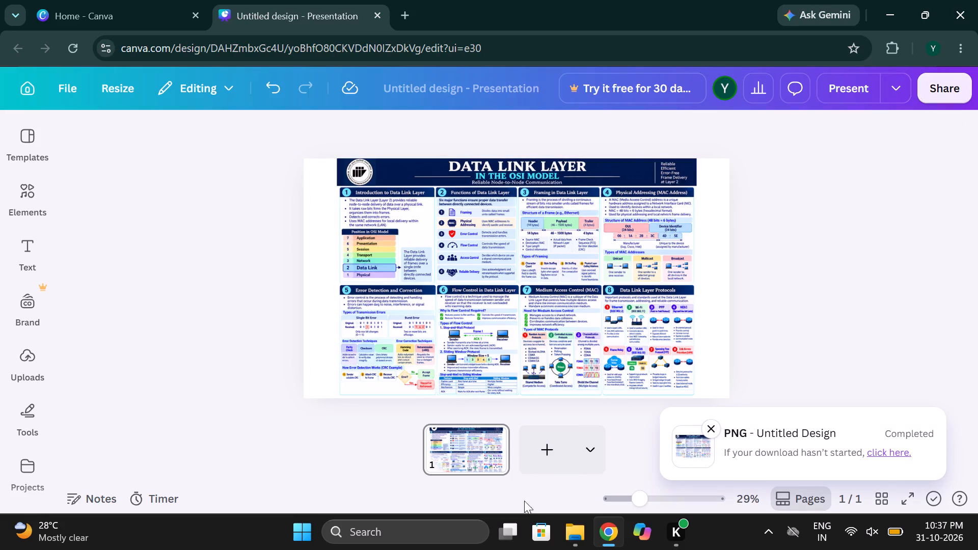
Switch to File Explorer and check the Downloads folder for the exported PNG.
{"action": "left_click", "coordinate": [575, 526]}
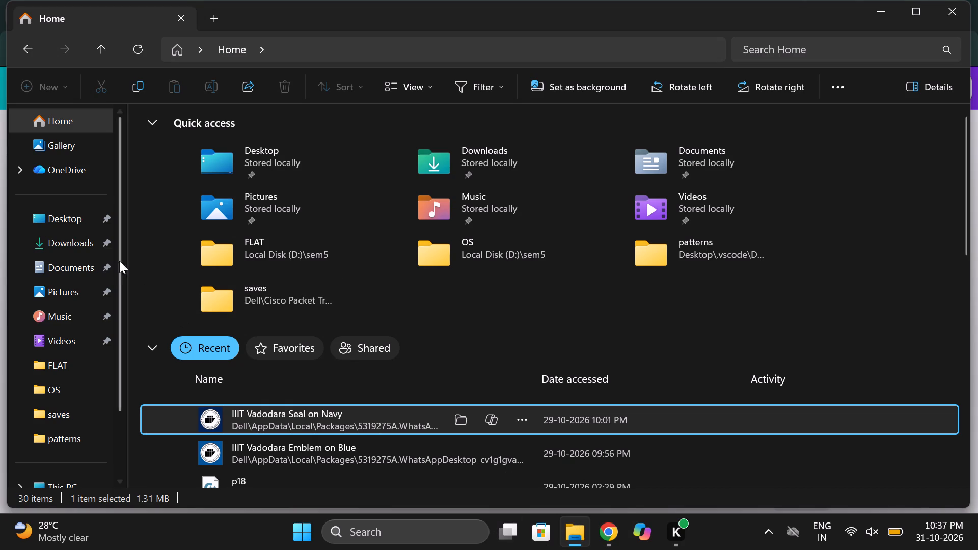
{"action": "left_click", "coordinate": [79, 244]}
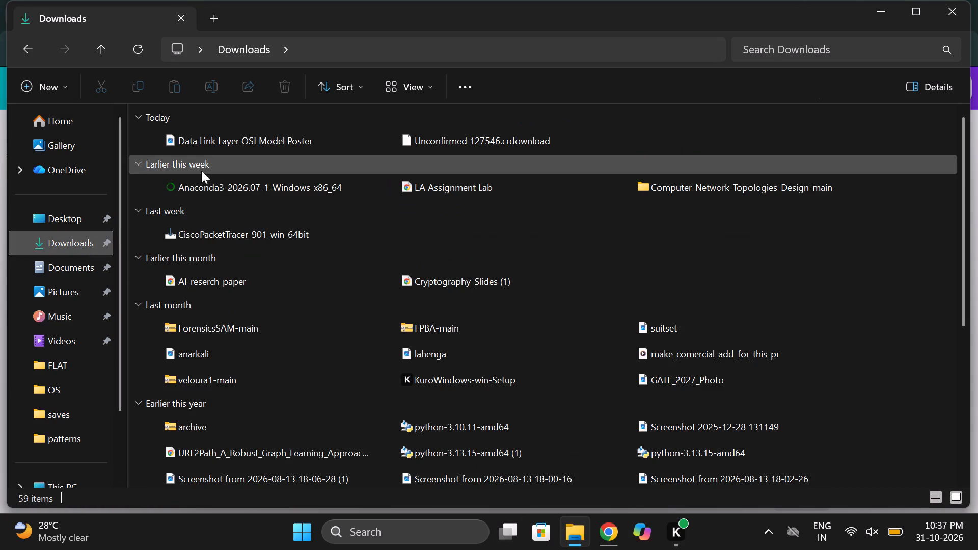
{"action": "scroll", "coordinate": [335, 264], "scroll_direction": "up", "scroll_amount": 2}
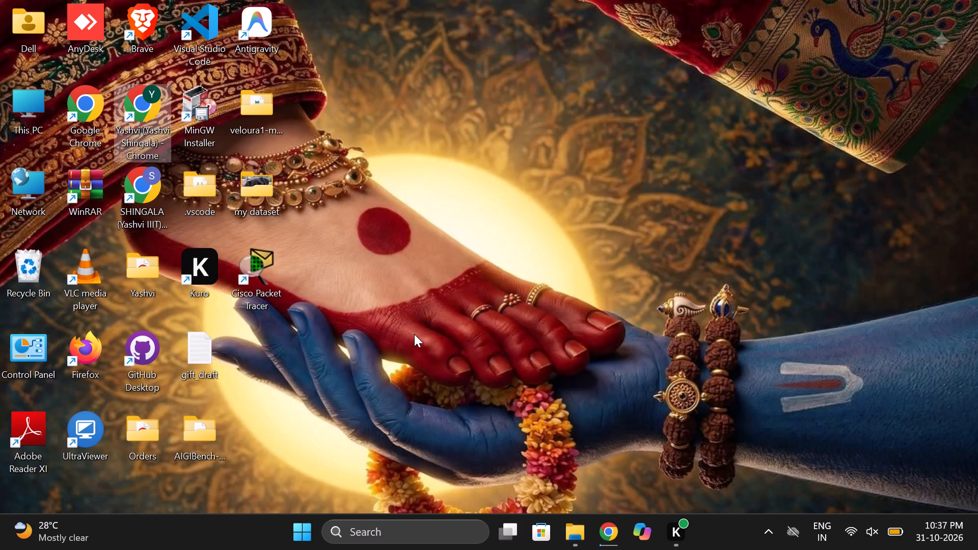
Switch to Chrome and set the downloading Untitled design.png to open once its download finishes.
{"action": "left_click", "coordinate": [606, 542]}
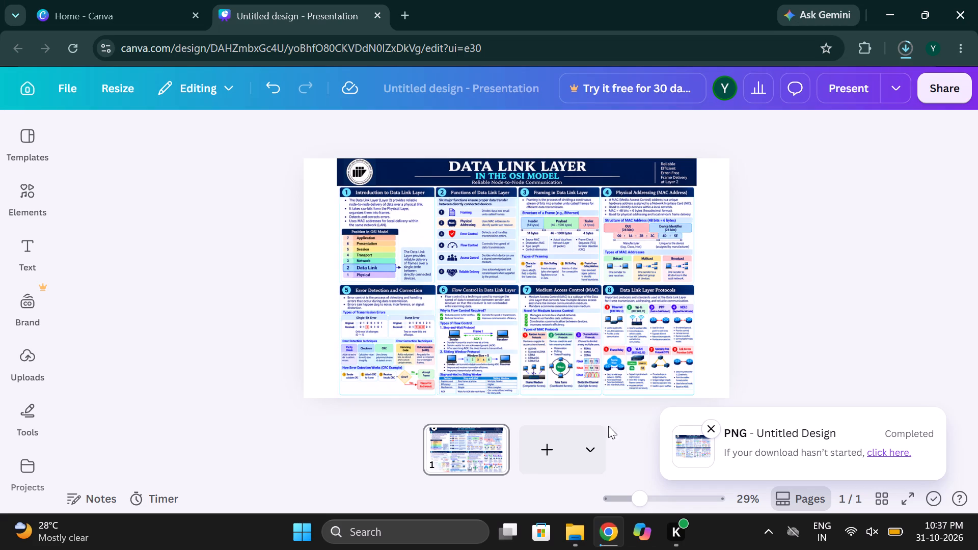
{"action": "left_click", "coordinate": [898, 60]}
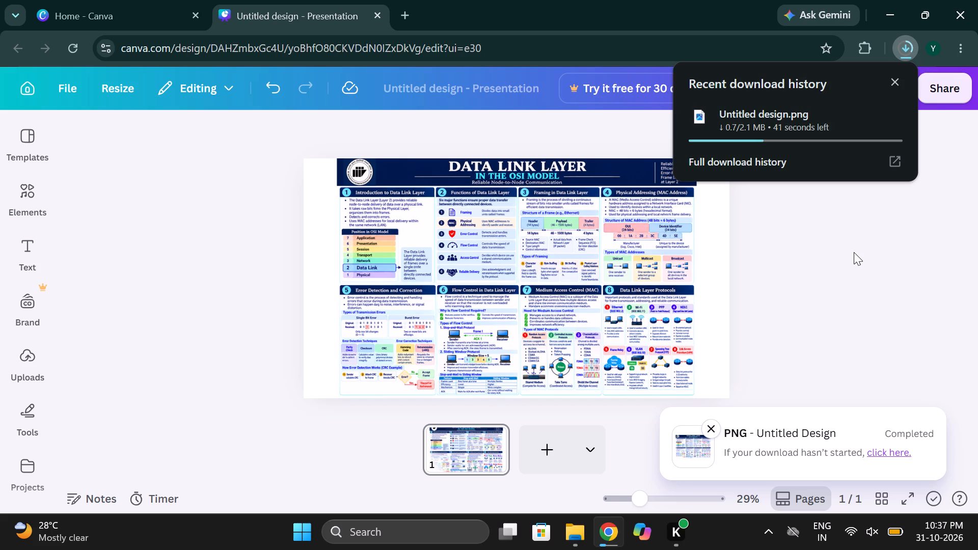
{"action": "double_click", "coordinate": [701, 115]}
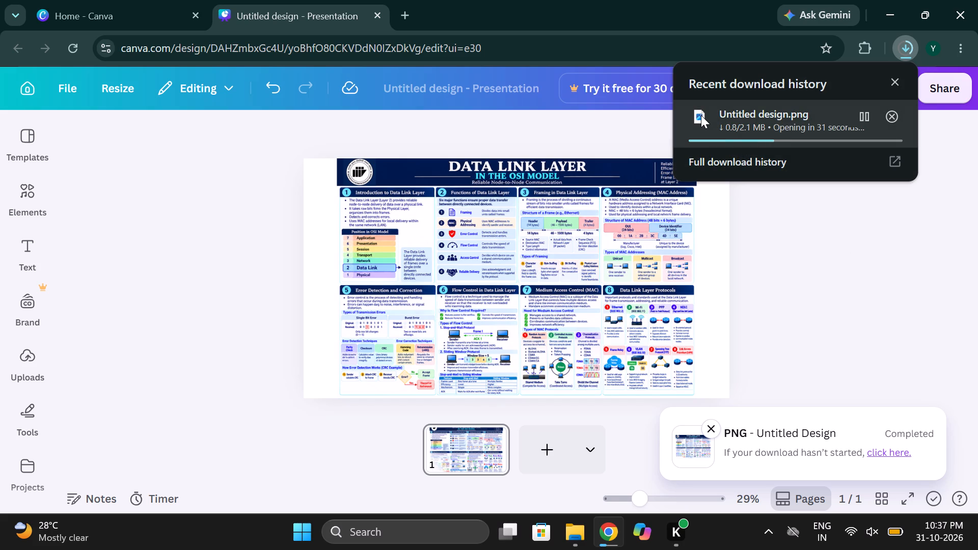
{"action": "left_click", "coordinate": [839, 295]}
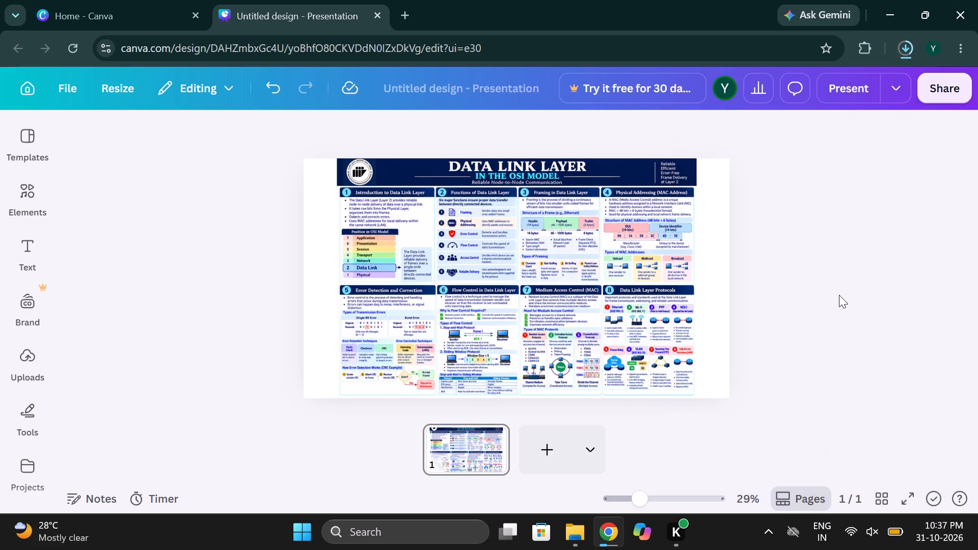
{"action": "left_click", "coordinate": [839, 295]}
{"action": "left_click", "coordinate": [901, 46]}
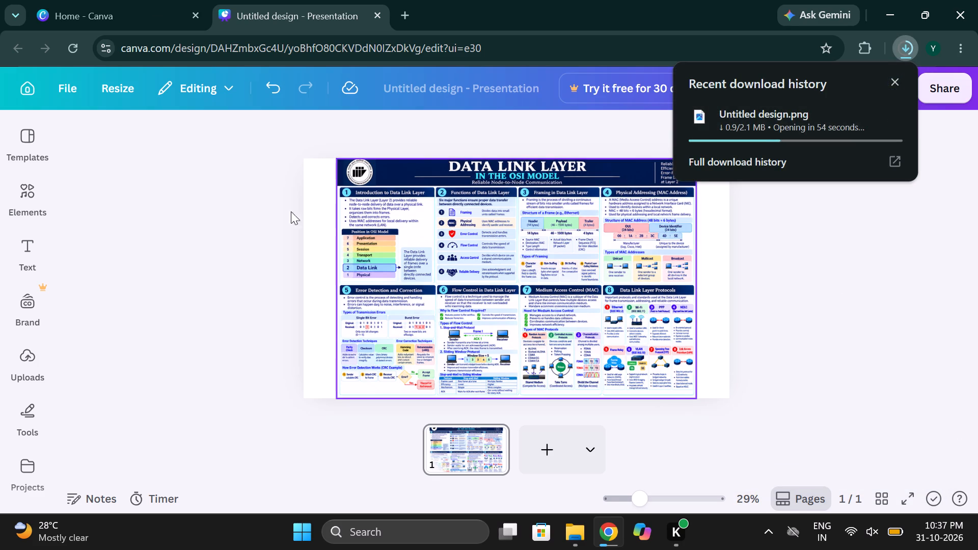
Dismiss the Create a design window on the Canva home page and bring up the recent download history.
{"action": "left_click", "coordinate": [144, 13]}
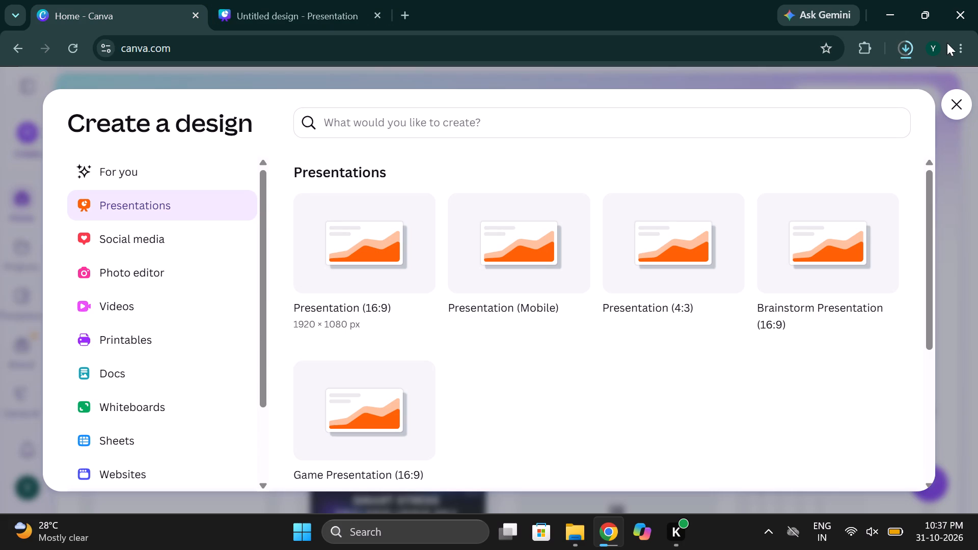
{"action": "left_click_drag", "start_coordinate": [949, 96], "coordinate": [952, 117]}
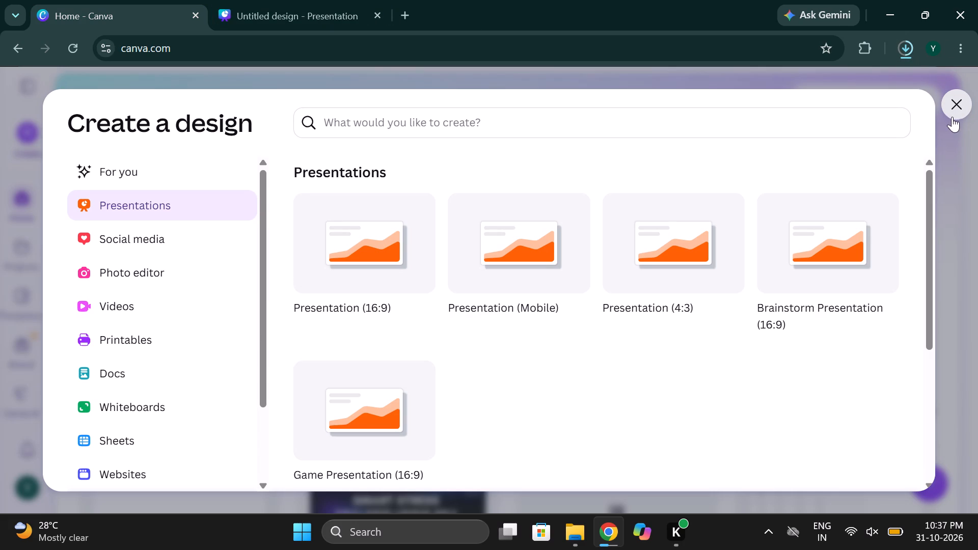
{"action": "left_click_drag", "start_coordinate": [952, 117], "coordinate": [953, 117]}
{"action": "left_click", "coordinate": [953, 117]}
{"action": "left_click", "coordinate": [917, 59]}
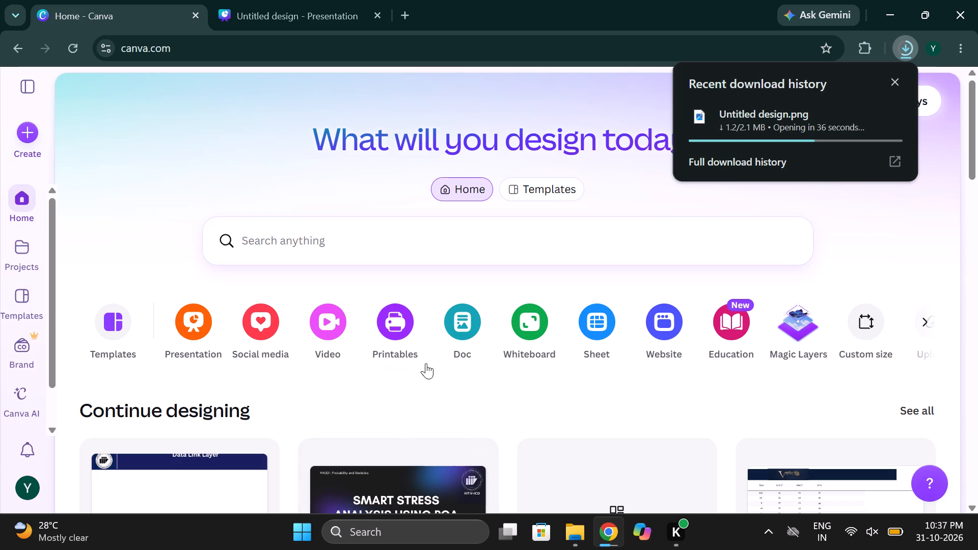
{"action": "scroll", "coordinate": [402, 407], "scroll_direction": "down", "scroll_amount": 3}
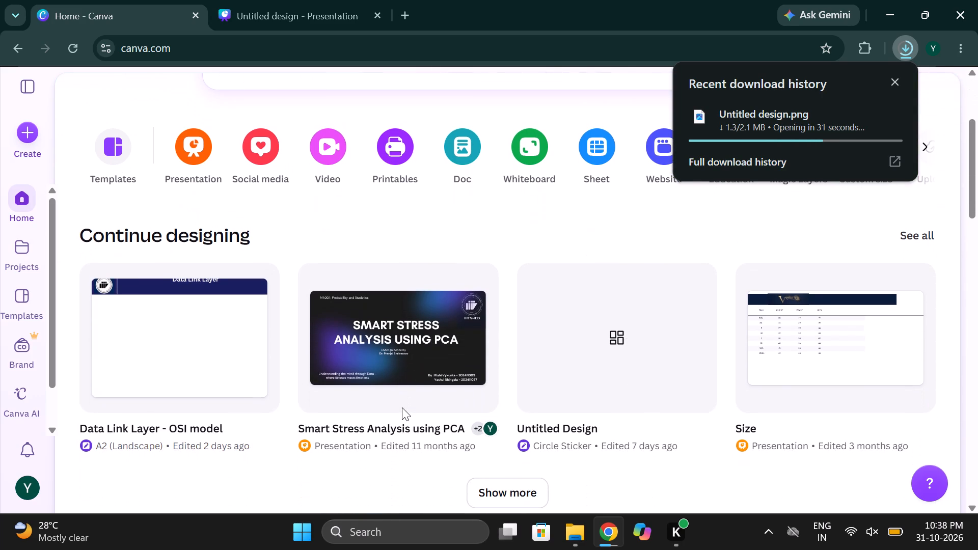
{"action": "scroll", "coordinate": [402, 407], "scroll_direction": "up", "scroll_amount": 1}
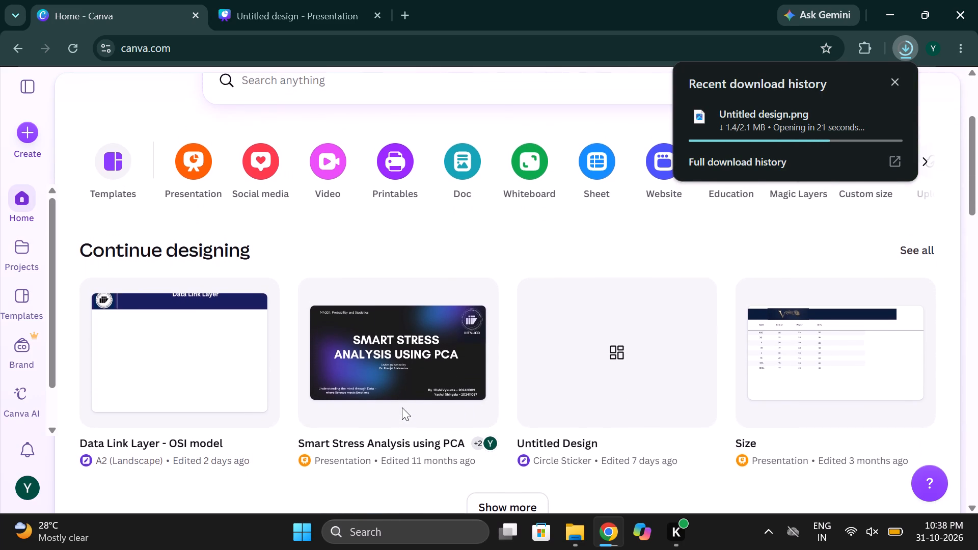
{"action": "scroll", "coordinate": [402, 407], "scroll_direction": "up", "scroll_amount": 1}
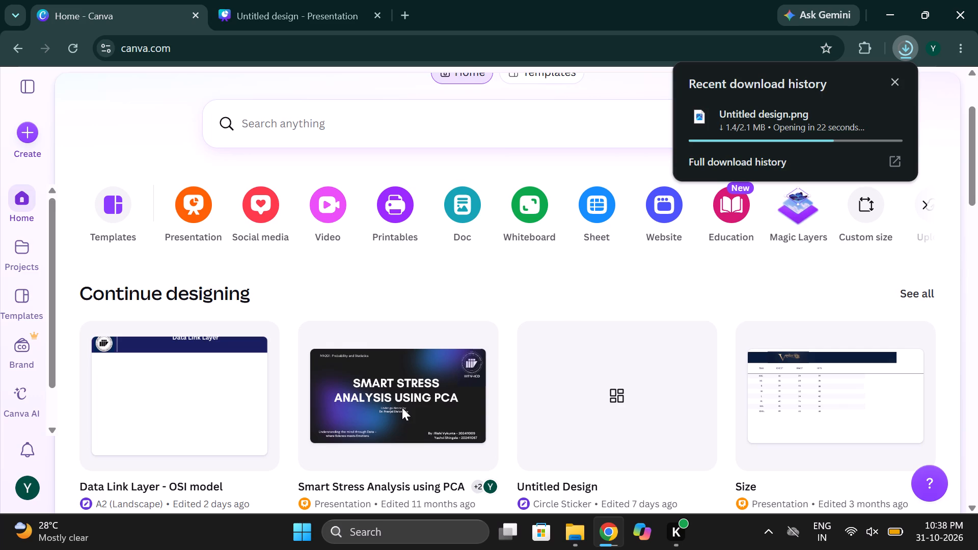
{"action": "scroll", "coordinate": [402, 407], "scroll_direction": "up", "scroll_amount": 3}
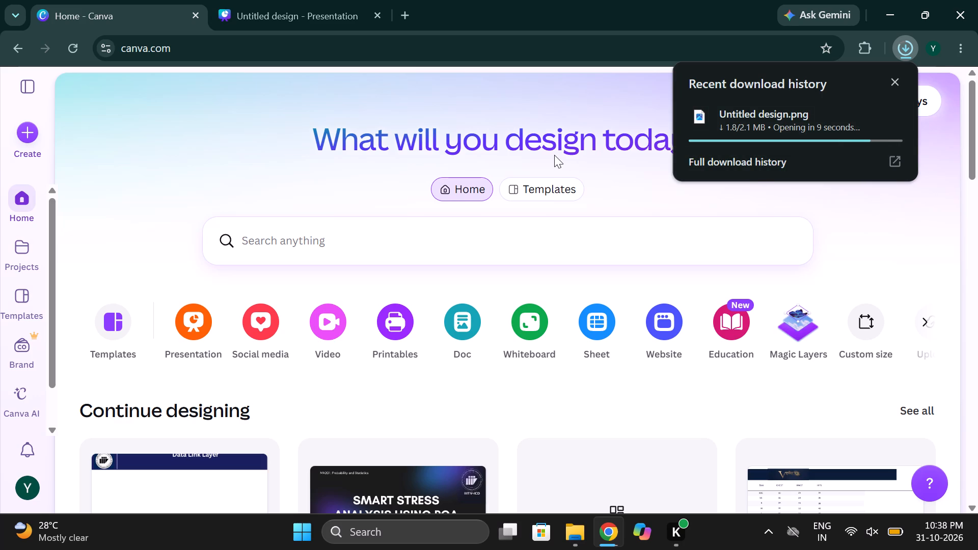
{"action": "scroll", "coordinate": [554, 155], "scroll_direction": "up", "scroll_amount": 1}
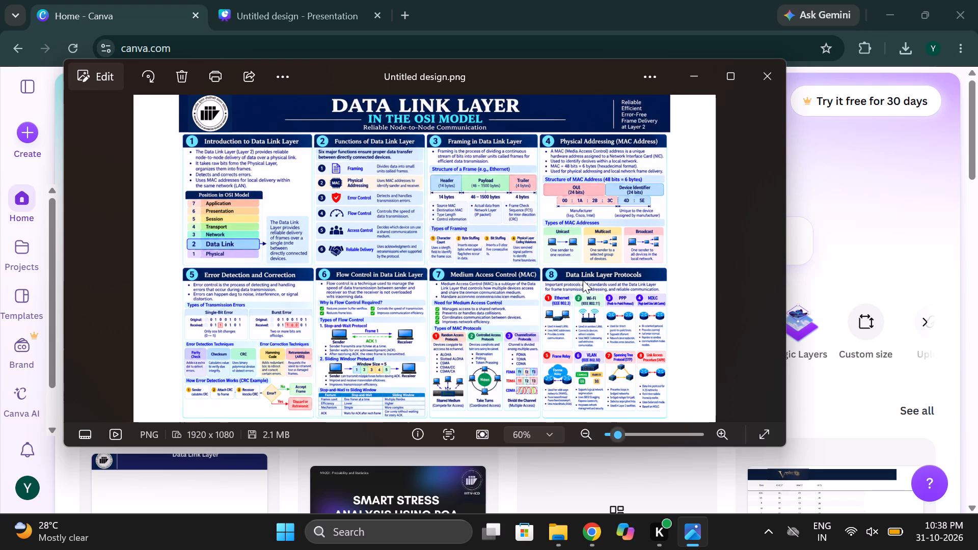
Maximize the Photos window showing the exported poster.
{"action": "left_click", "coordinate": [729, 81]}
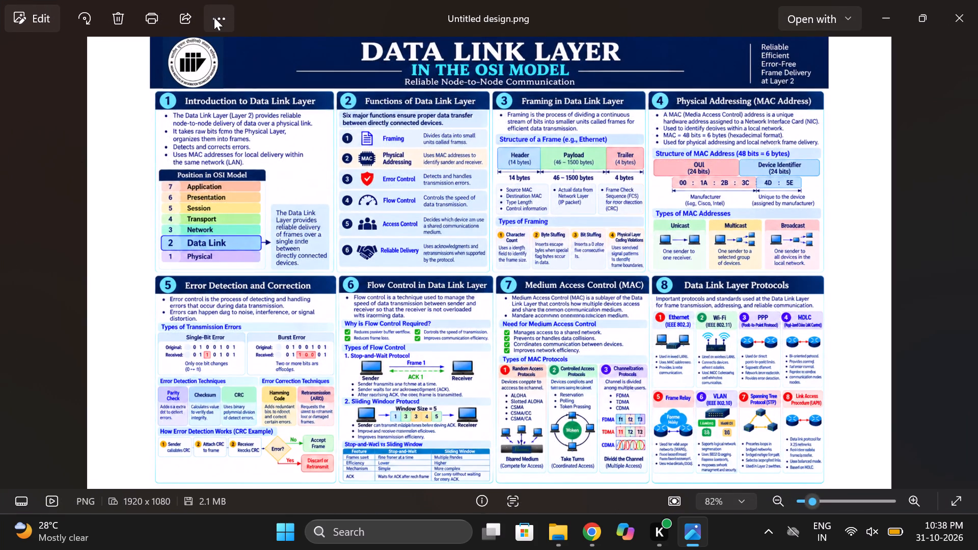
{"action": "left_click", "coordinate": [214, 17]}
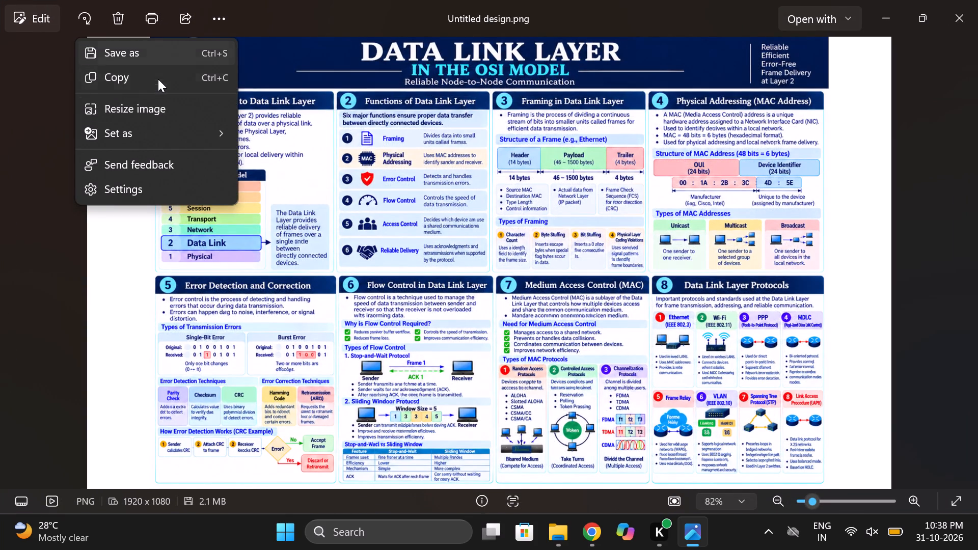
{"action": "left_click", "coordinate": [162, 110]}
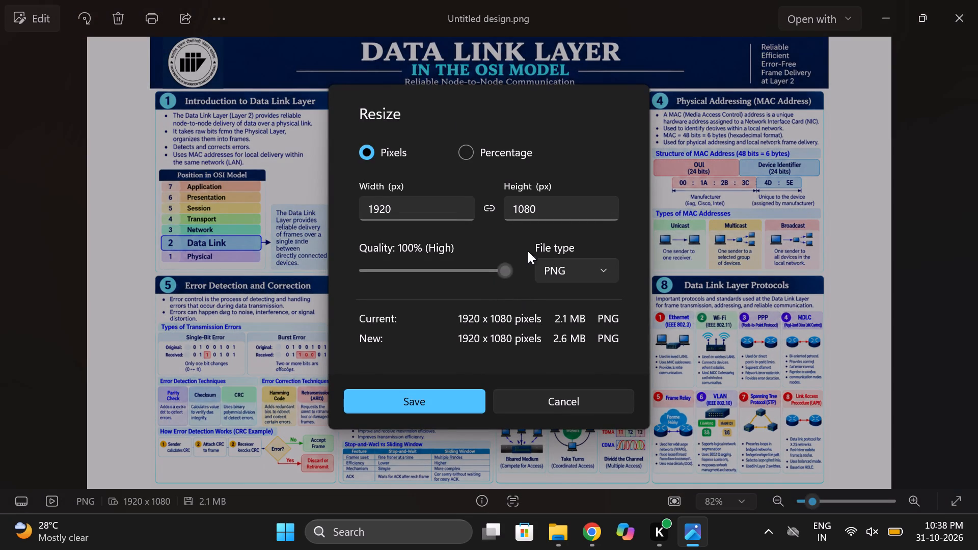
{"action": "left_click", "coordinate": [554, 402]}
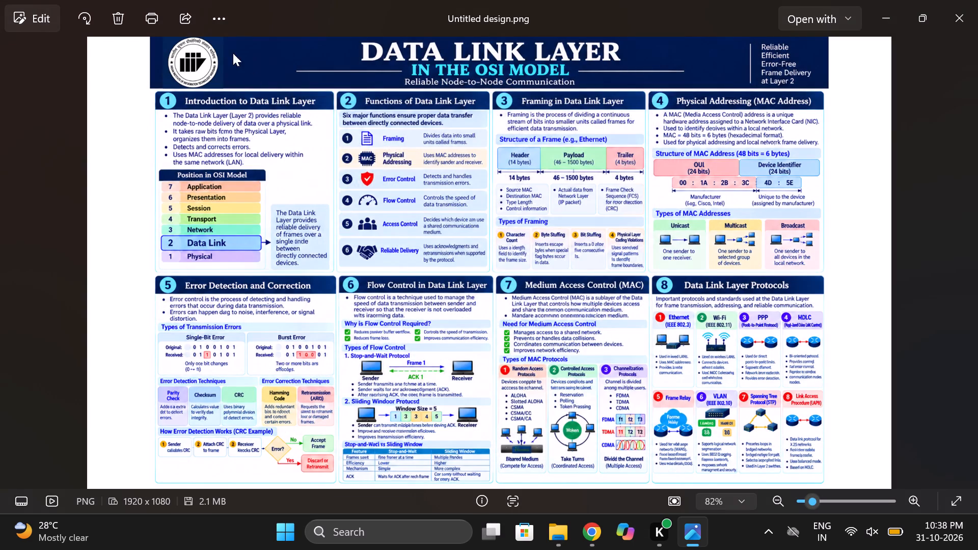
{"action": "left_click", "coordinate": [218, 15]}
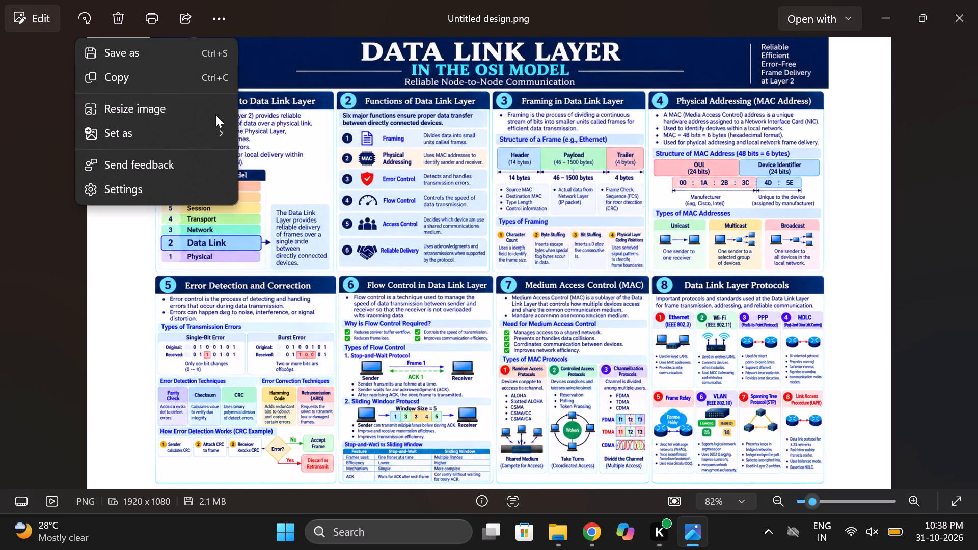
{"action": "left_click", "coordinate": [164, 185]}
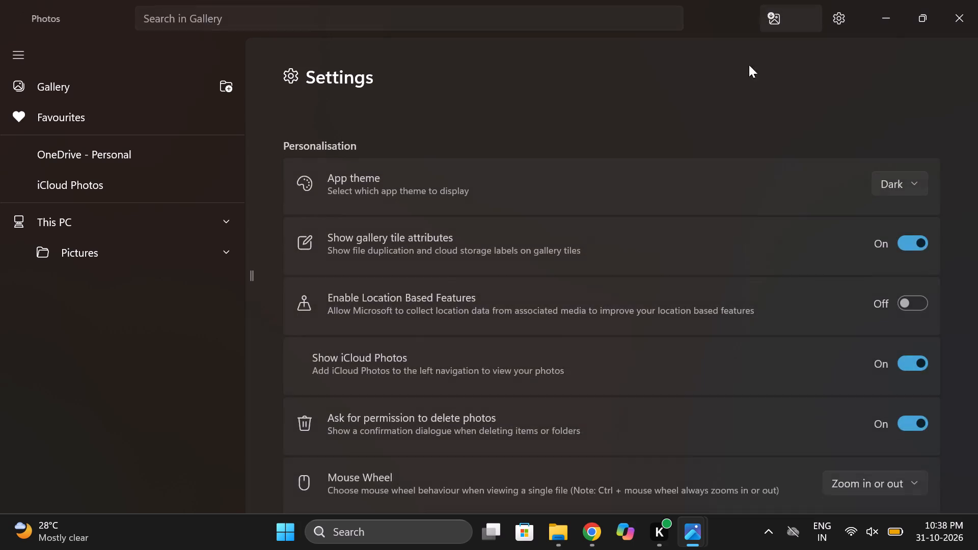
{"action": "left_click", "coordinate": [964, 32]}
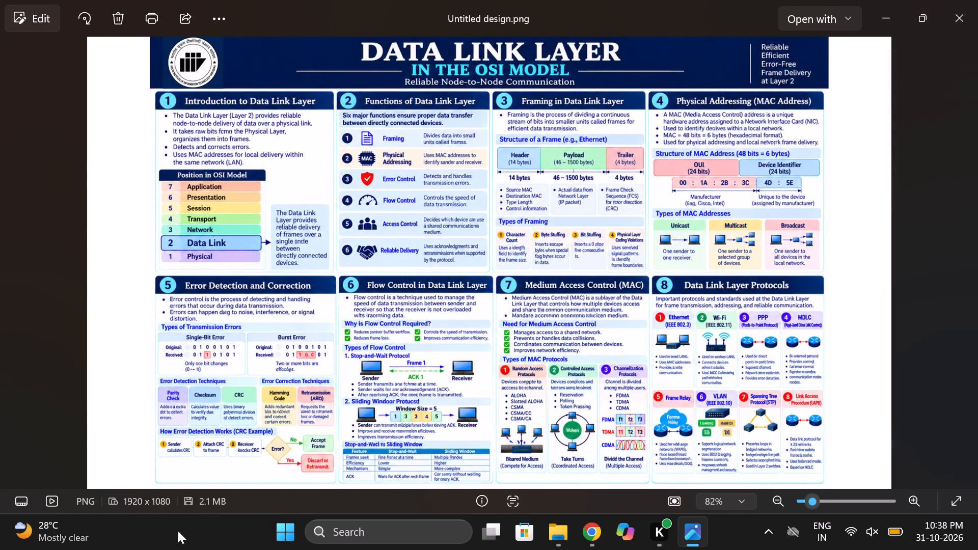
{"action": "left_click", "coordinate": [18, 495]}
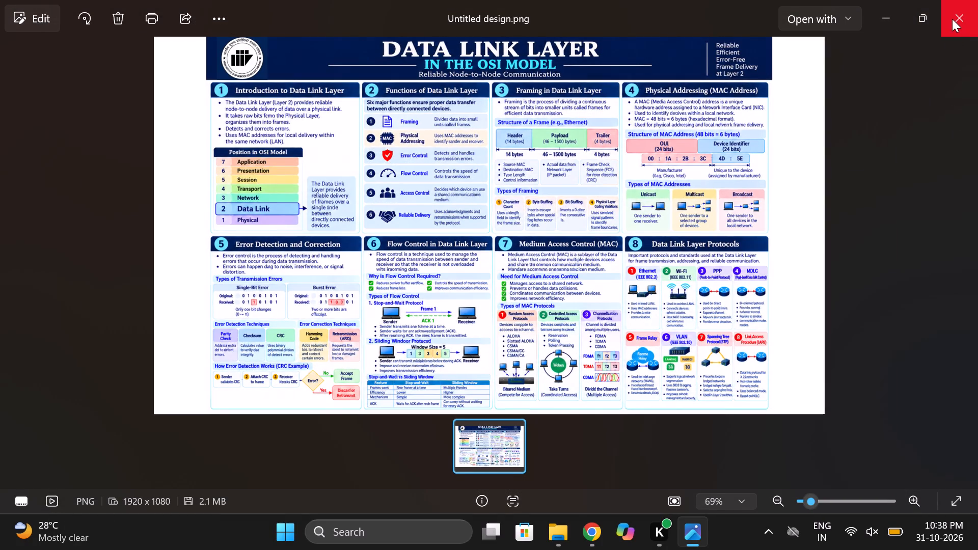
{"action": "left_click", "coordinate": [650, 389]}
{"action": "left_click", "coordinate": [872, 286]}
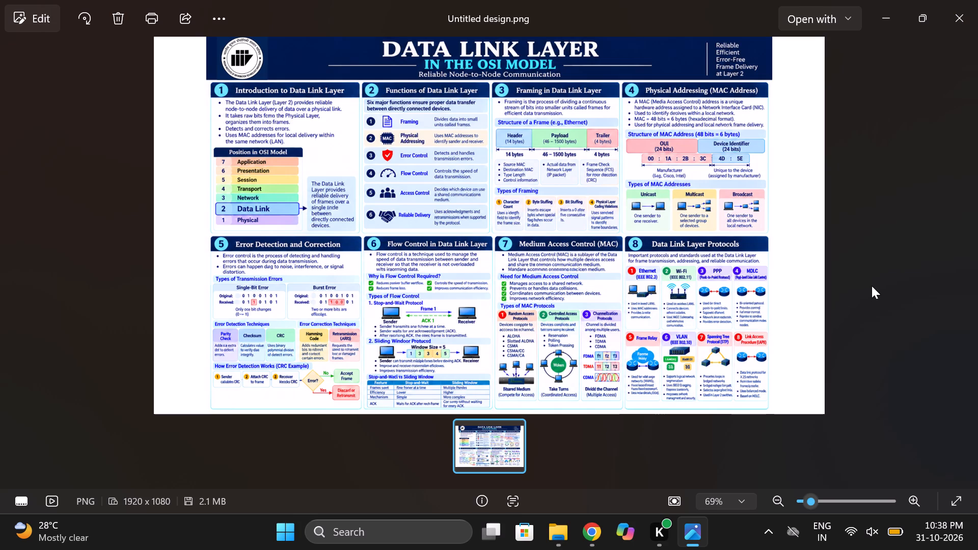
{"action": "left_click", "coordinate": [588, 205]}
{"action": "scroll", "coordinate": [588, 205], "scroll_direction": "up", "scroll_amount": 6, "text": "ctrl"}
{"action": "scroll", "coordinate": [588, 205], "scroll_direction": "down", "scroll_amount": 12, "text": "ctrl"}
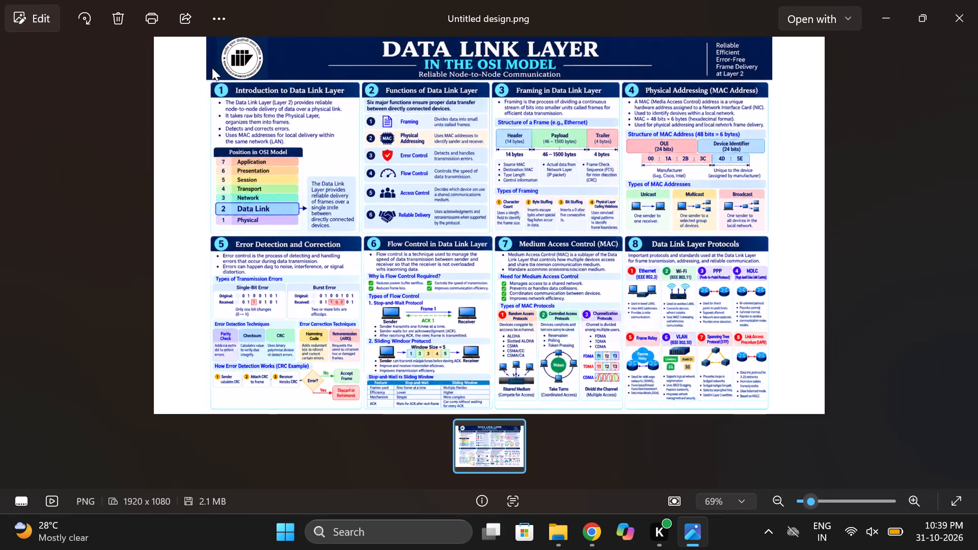
Open the exported poster for editing and crop off the white margins on both sides, to about 1626 x 1080 pixels.
{"action": "left_click", "coordinate": [30, 3]}
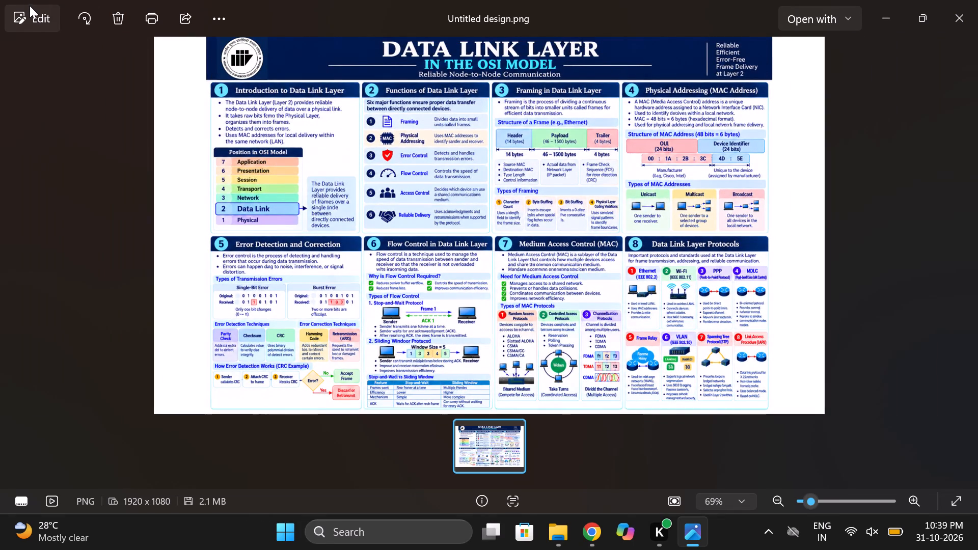
{"action": "left_click", "coordinate": [30, 9]}
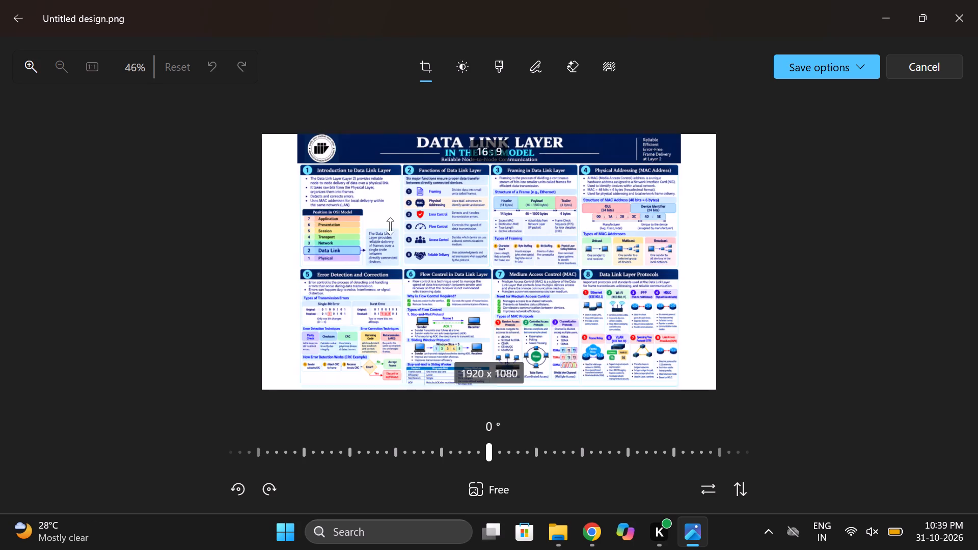
{"action": "left_click_drag", "start_coordinate": [259, 262], "coordinate": [277, 265]}
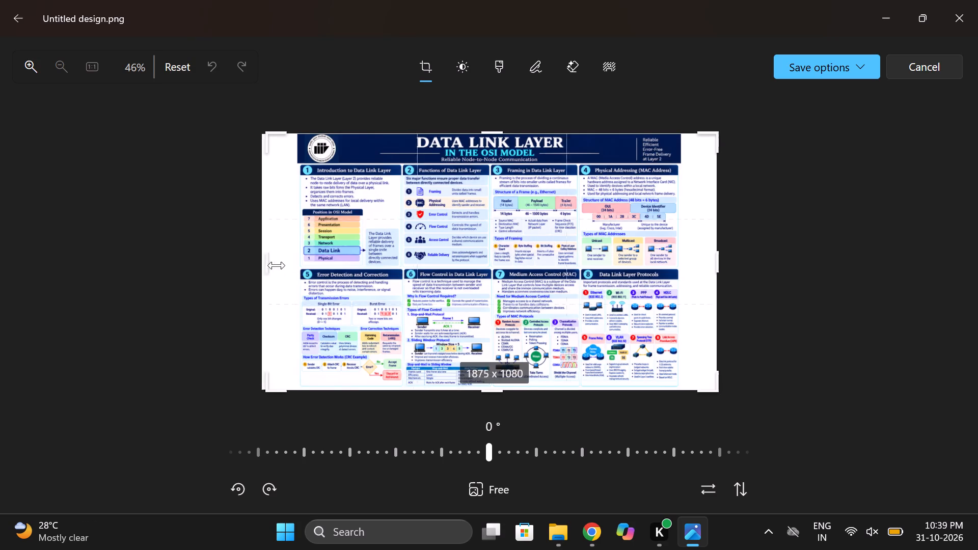
{"action": "left_click_drag", "start_coordinate": [277, 265], "coordinate": [293, 273]}
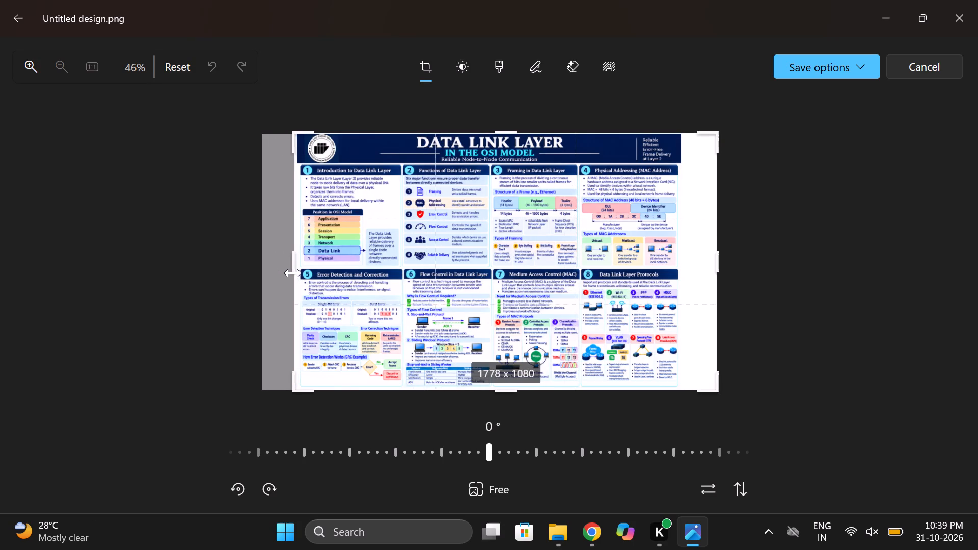
{"action": "left_click_drag", "start_coordinate": [293, 273], "coordinate": [292, 274]}
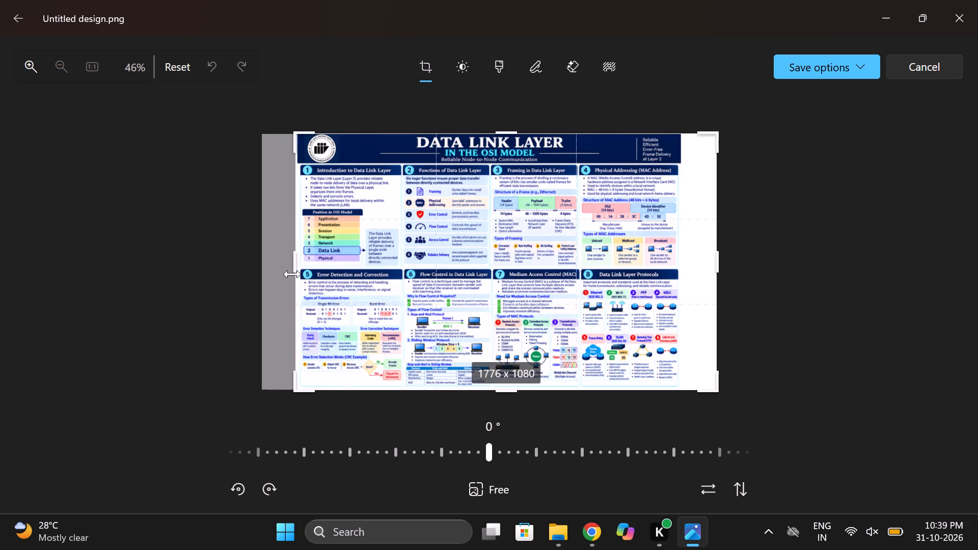
{"action": "left_click_drag", "start_coordinate": [292, 274], "coordinate": [294, 276]}
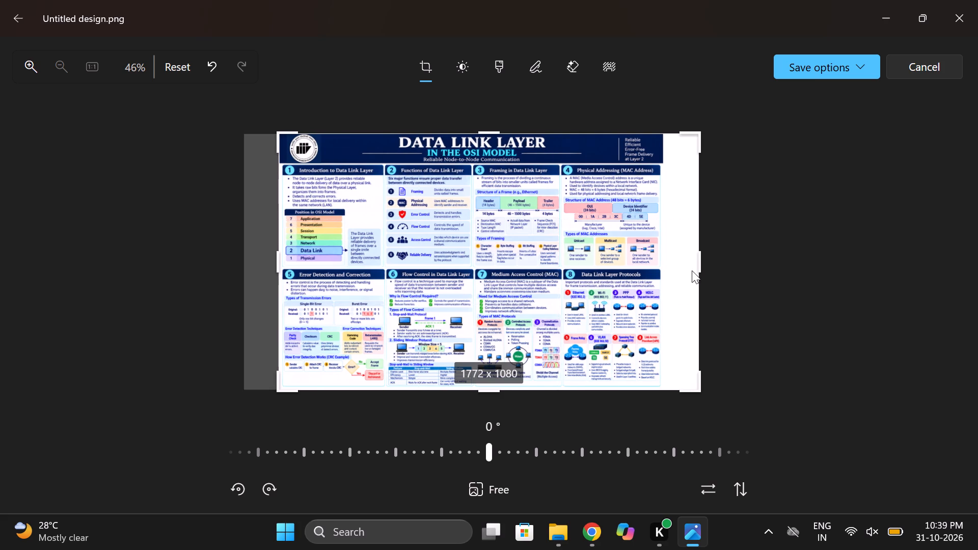
{"action": "left_click_drag", "start_coordinate": [704, 263], "coordinate": [669, 263]}
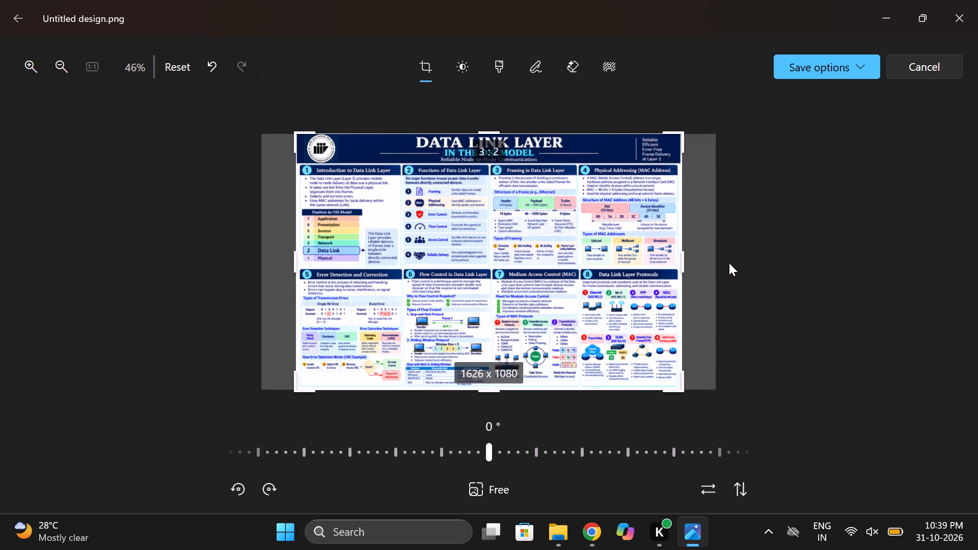
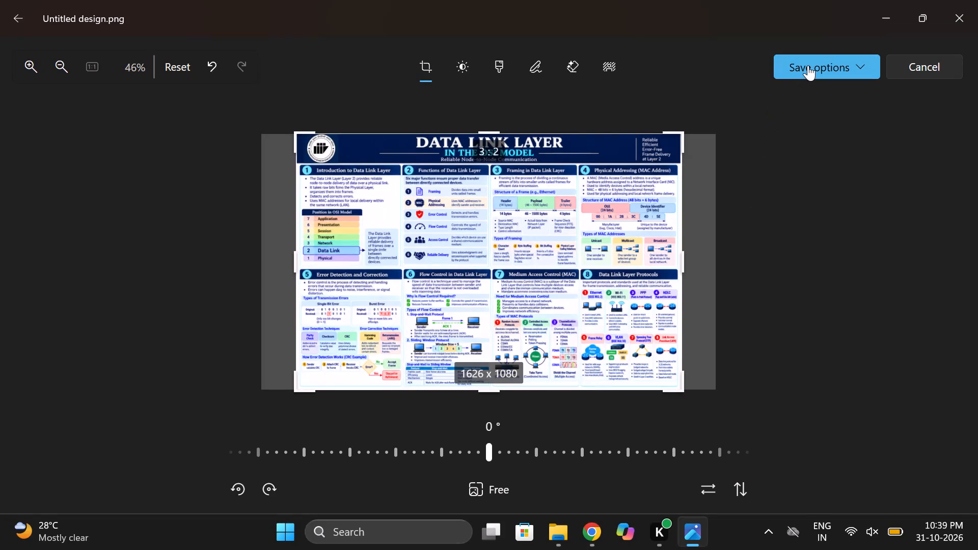
Save the cropped poster over the original Untitled design.png.
{"action": "left_click", "coordinate": [808, 65]}
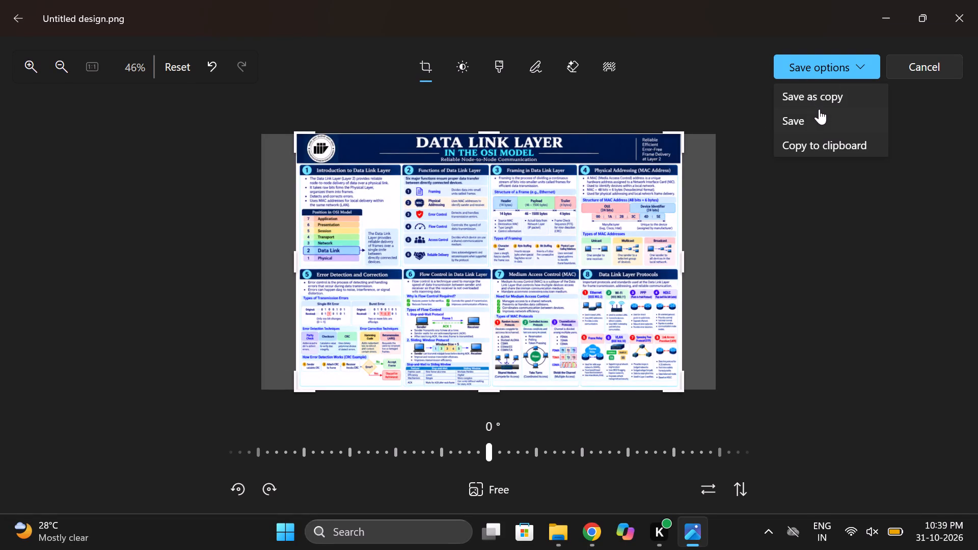
{"action": "left_click", "coordinate": [811, 116]}
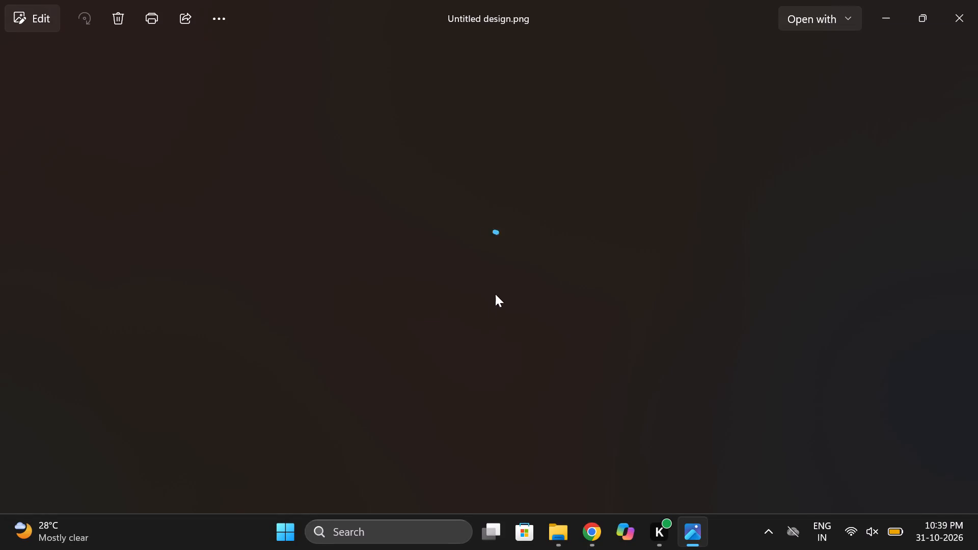
Check the saved poster up close and close the Photos window.
{"action": "scroll", "coordinate": [432, 174], "scroll_direction": "up", "scroll_amount": 5, "text": "ctrl"}
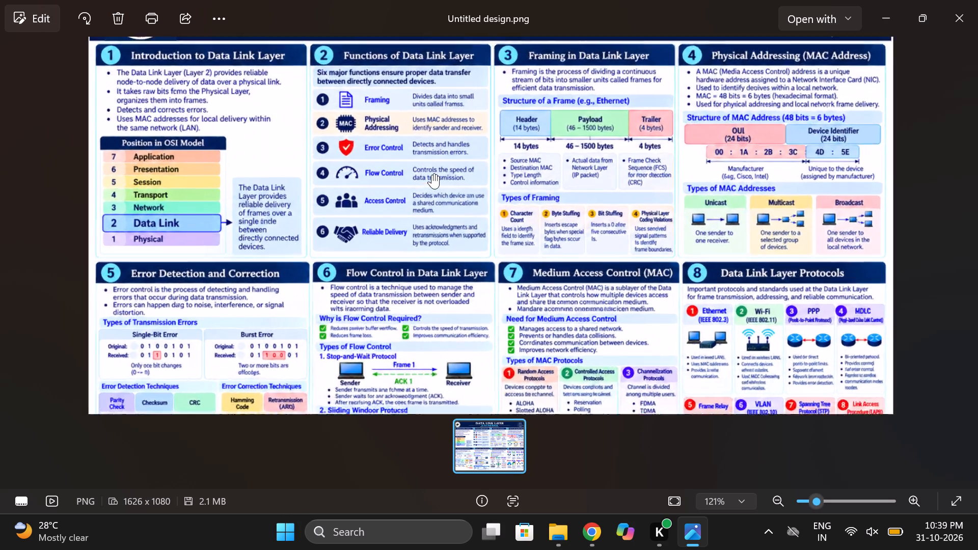
{"action": "scroll", "coordinate": [432, 174], "scroll_direction": "up", "scroll_amount": 2, "text": "ctrl"}
{"action": "scroll", "coordinate": [432, 174], "scroll_direction": "down", "scroll_amount": 12, "text": "ctrl"}
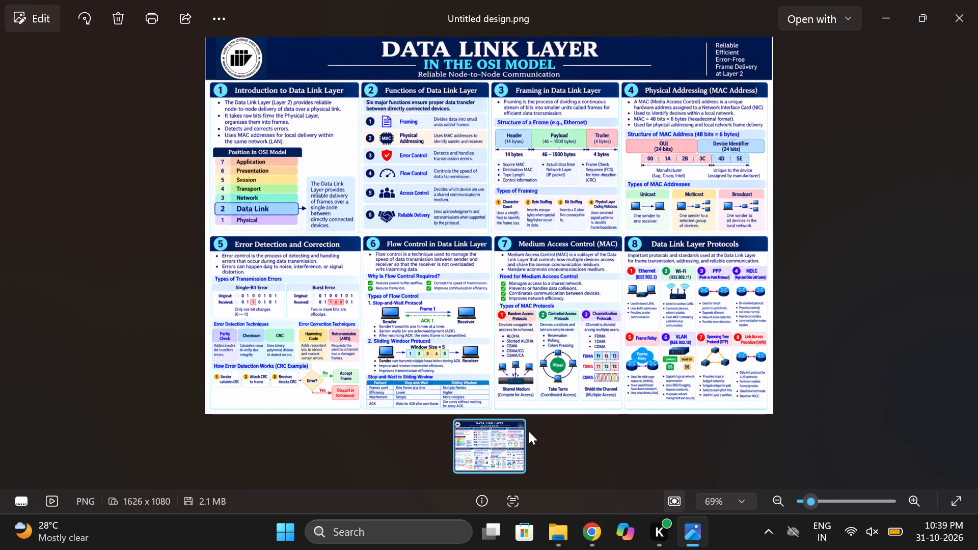
{"action": "left_click", "coordinate": [977, 1]}
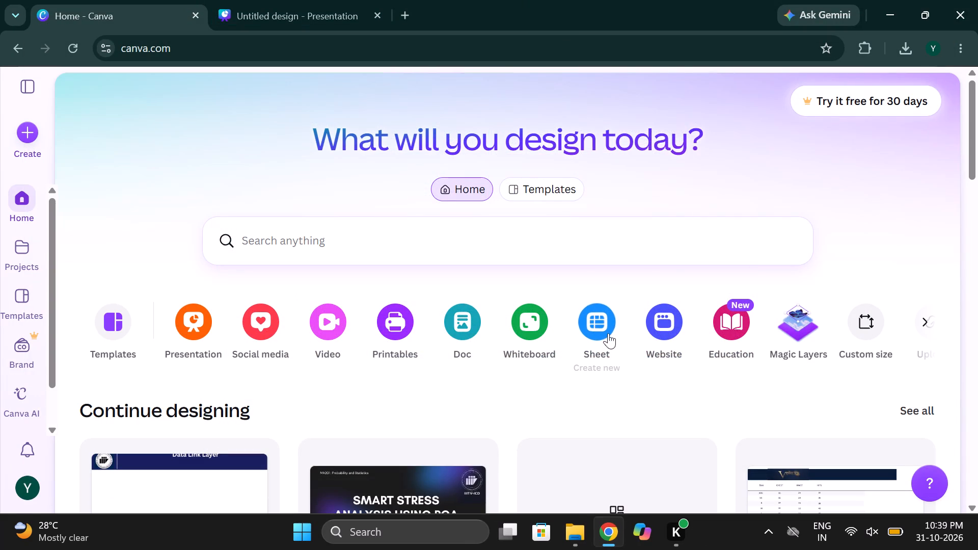
Look over the Downloads folder in File Explorer and close its window.
{"action": "left_click", "coordinate": [584, 542]}
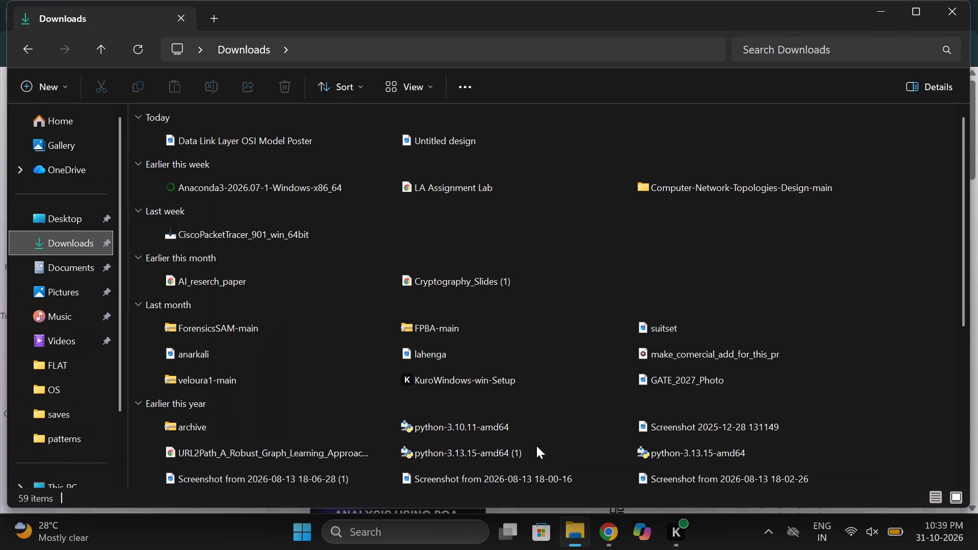
{"action": "left_click", "coordinate": [961, 17]}
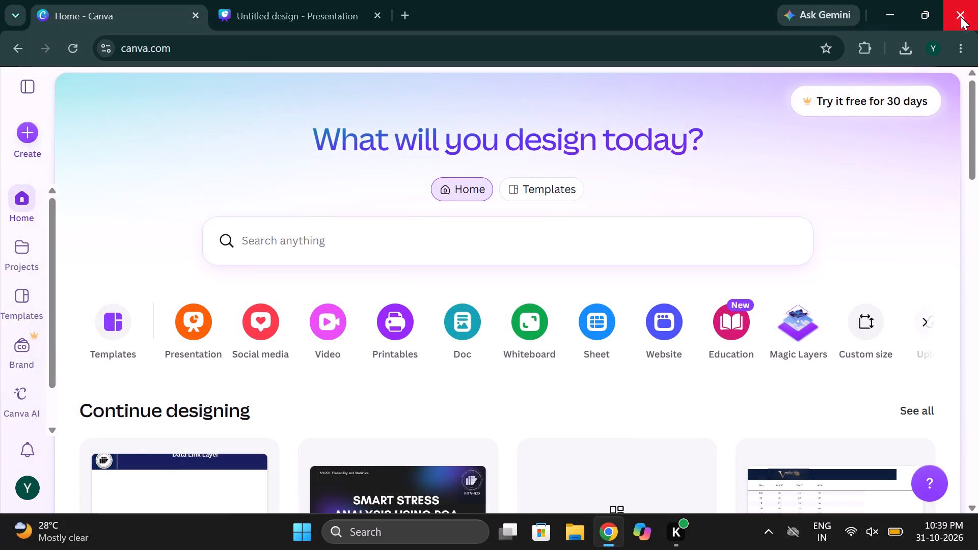
Close the Canva home page in Chrome, keeping the Untitled design presentation open.
{"action": "left_click", "coordinate": [262, 14]}
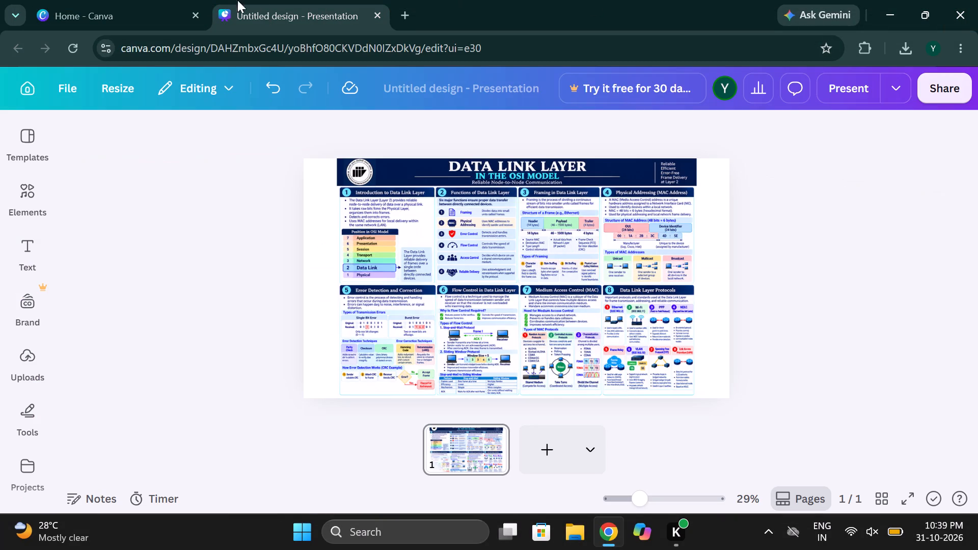
{"action": "left_click", "coordinate": [122, 19]}
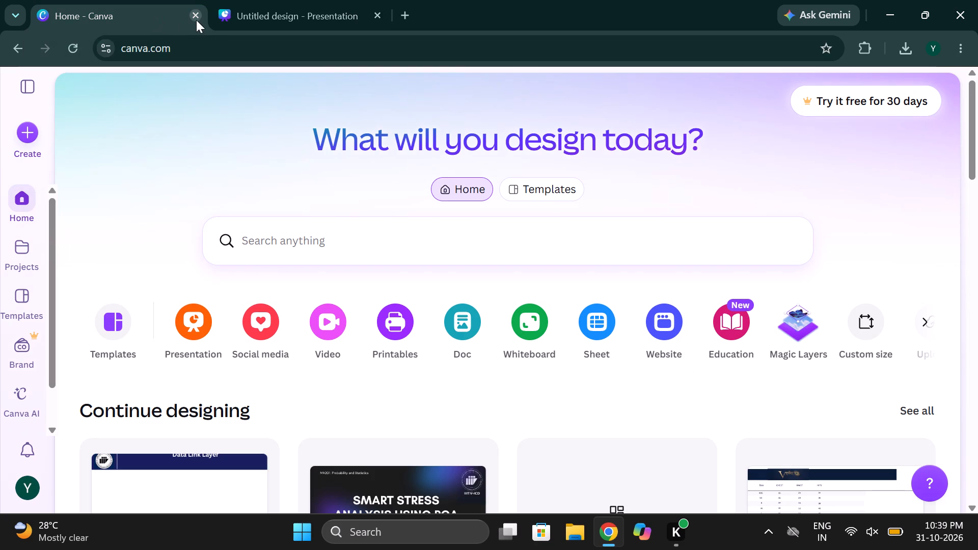
{"action": "left_click", "coordinate": [196, 20]}
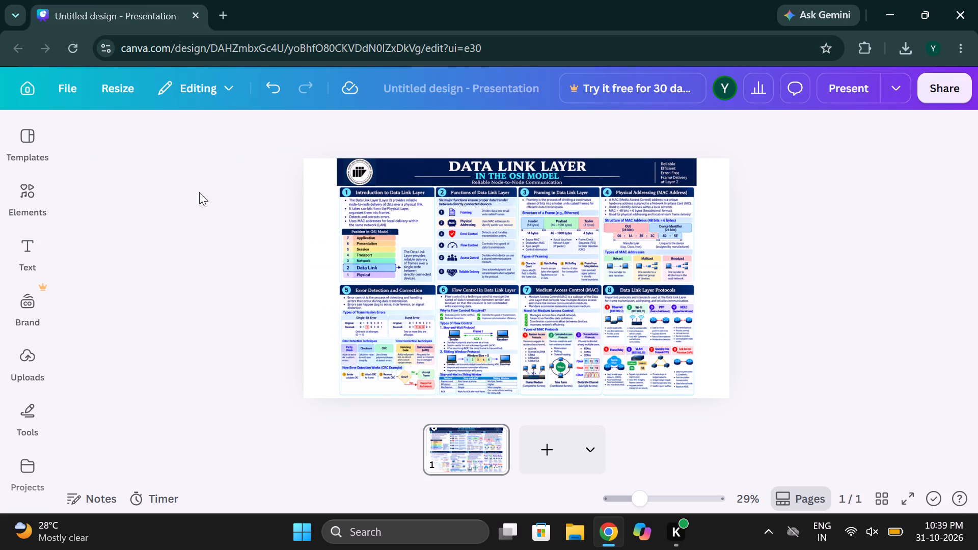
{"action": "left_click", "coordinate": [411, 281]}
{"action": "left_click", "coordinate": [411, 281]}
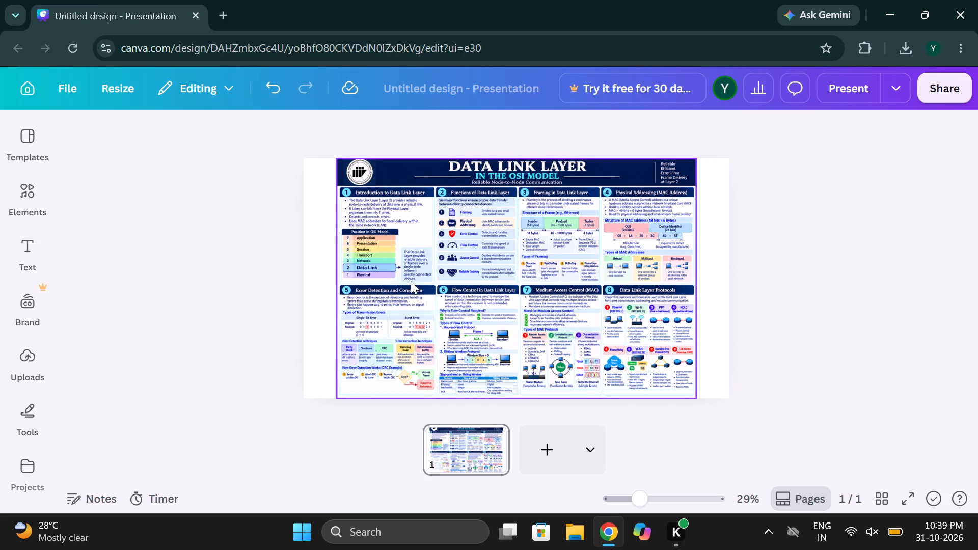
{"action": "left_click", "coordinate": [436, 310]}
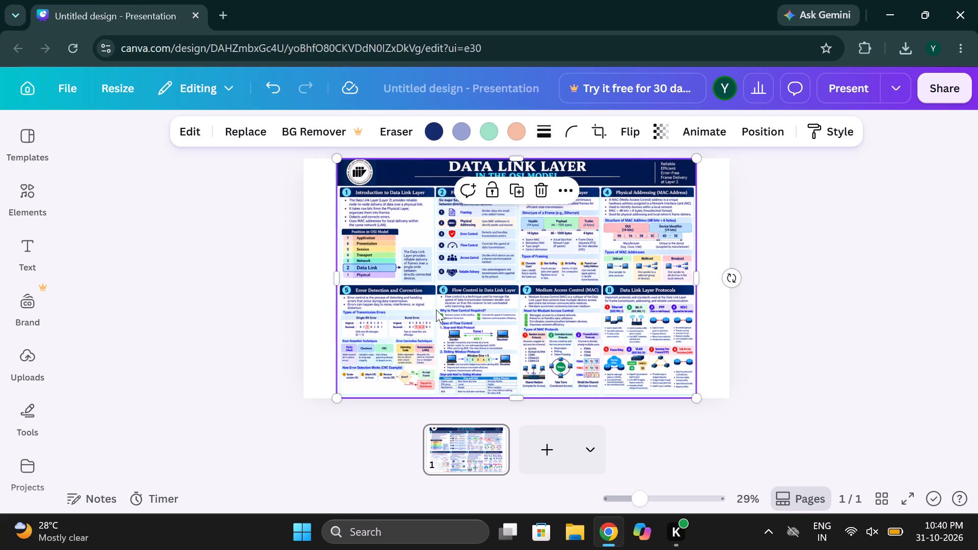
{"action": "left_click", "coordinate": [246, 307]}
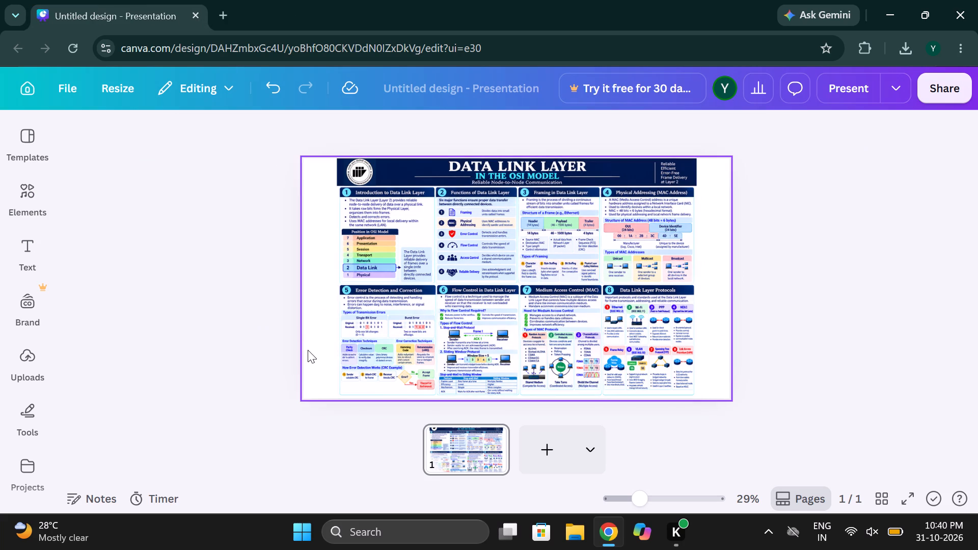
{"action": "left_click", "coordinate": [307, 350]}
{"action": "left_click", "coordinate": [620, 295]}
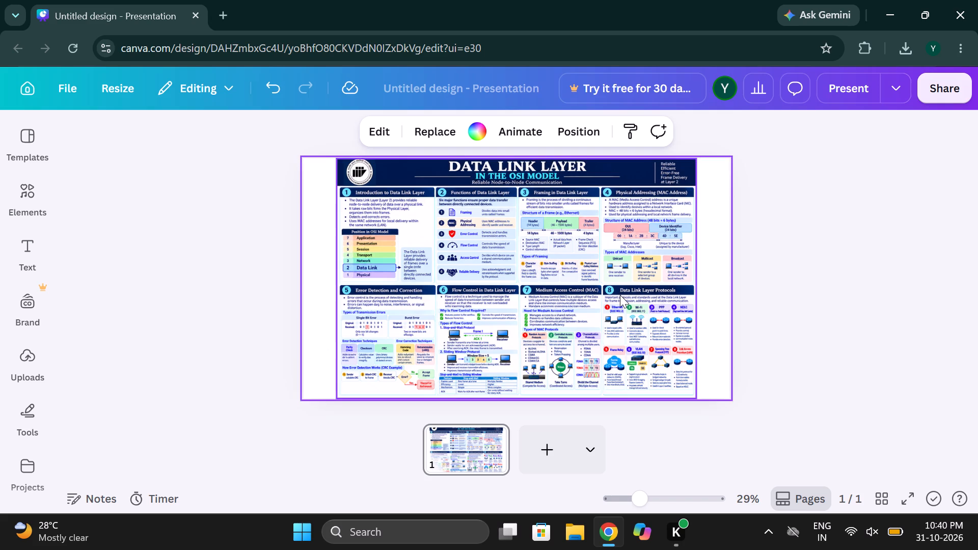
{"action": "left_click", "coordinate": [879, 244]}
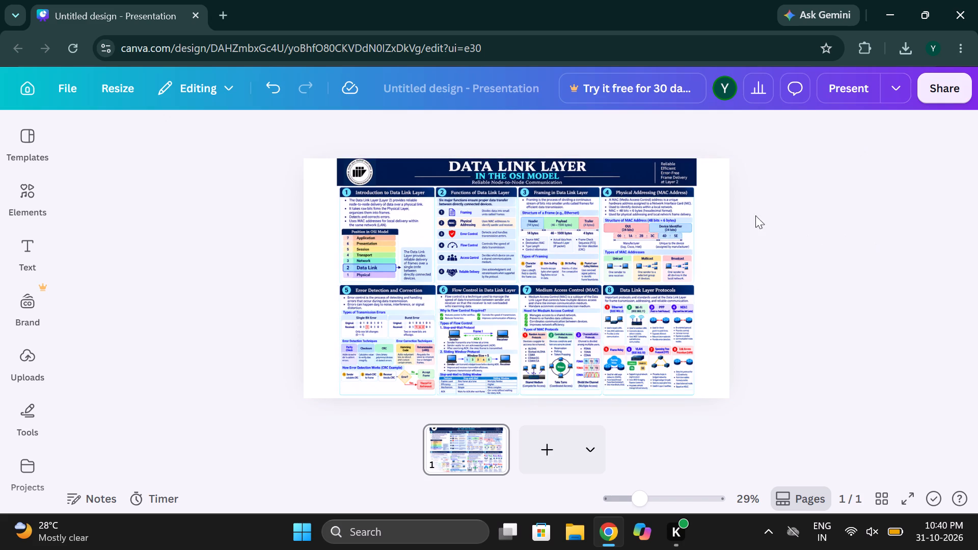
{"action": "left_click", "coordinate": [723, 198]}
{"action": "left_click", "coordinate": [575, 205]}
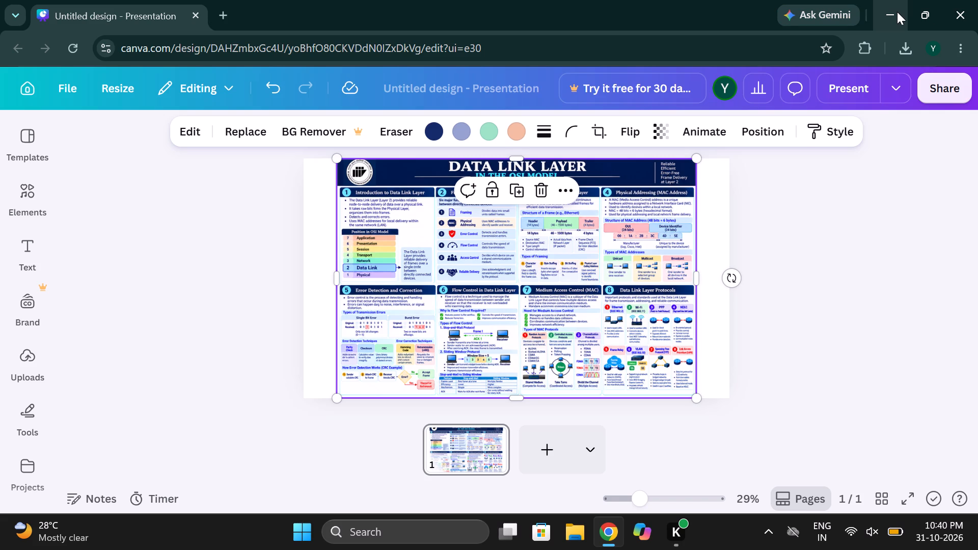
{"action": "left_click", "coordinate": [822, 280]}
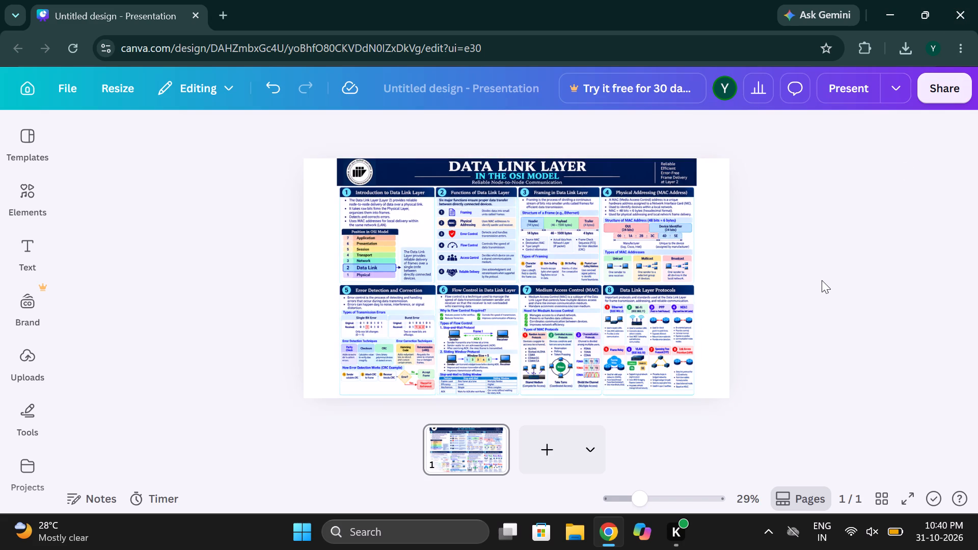
Examine the poster design up close on the Canva page, including its title banner and replaced logo.
{"action": "left_click", "coordinate": [630, 290]}
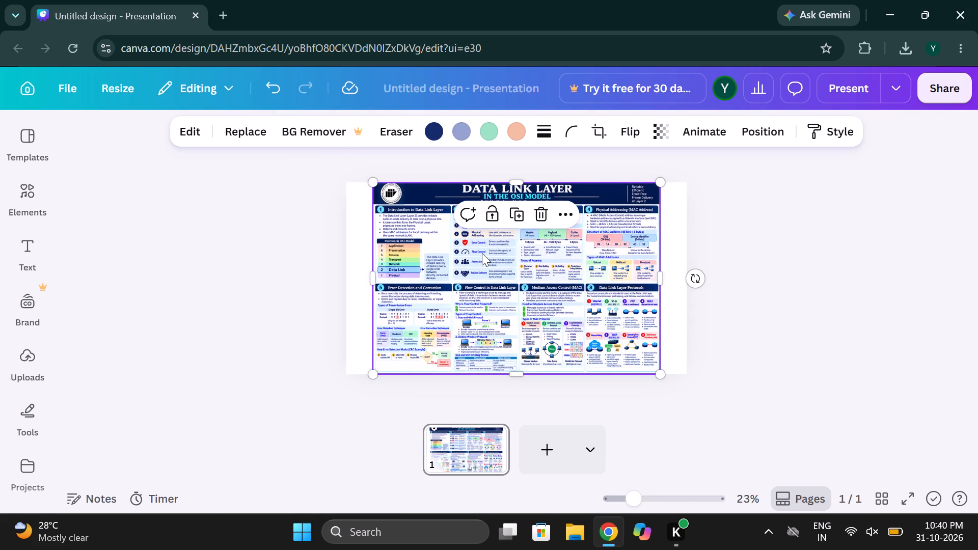
{"action": "scroll", "coordinate": [482, 253], "scroll_direction": "up", "scroll_amount": 2}
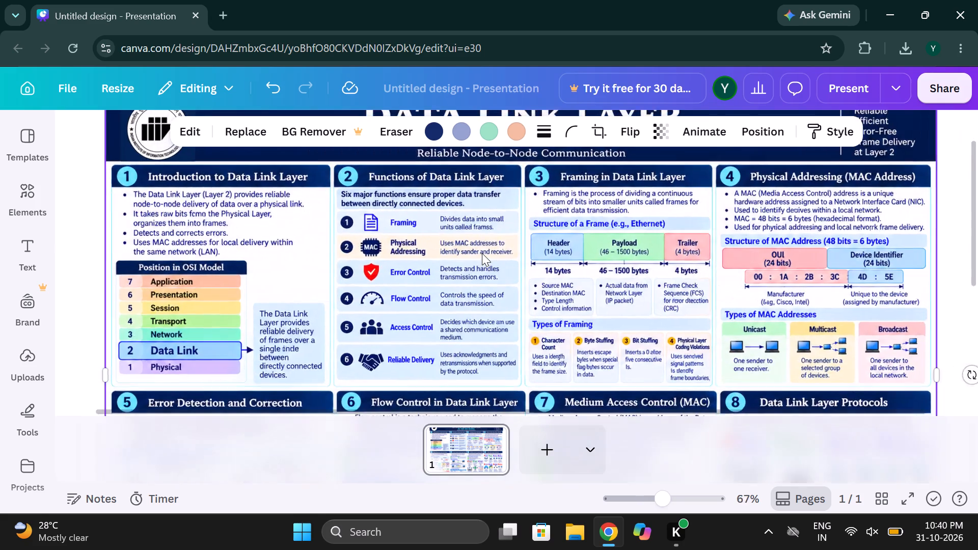
{"action": "scroll", "coordinate": [482, 253], "scroll_direction": "up", "scroll_amount": 3}
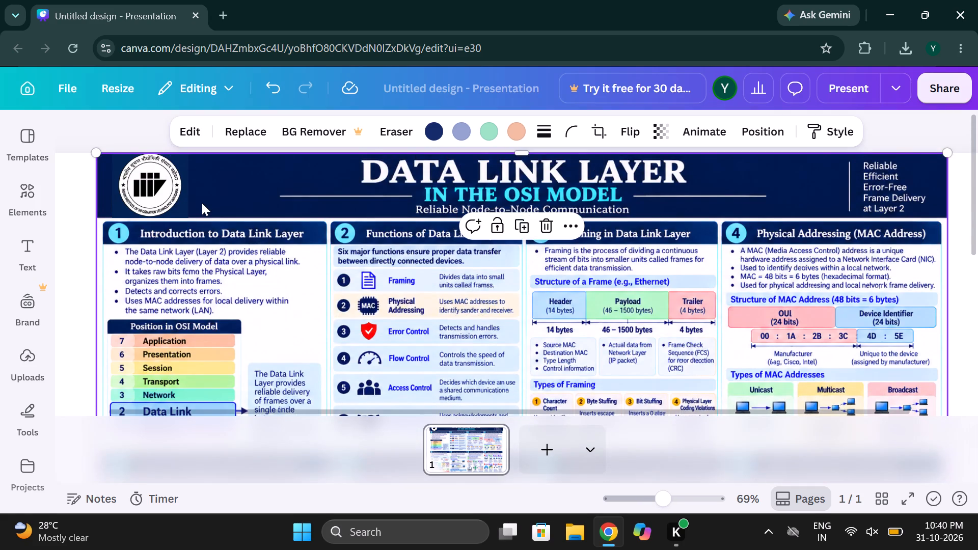
{"action": "scroll", "coordinate": [202, 203], "scroll_direction": "right", "scroll_amount": 3}
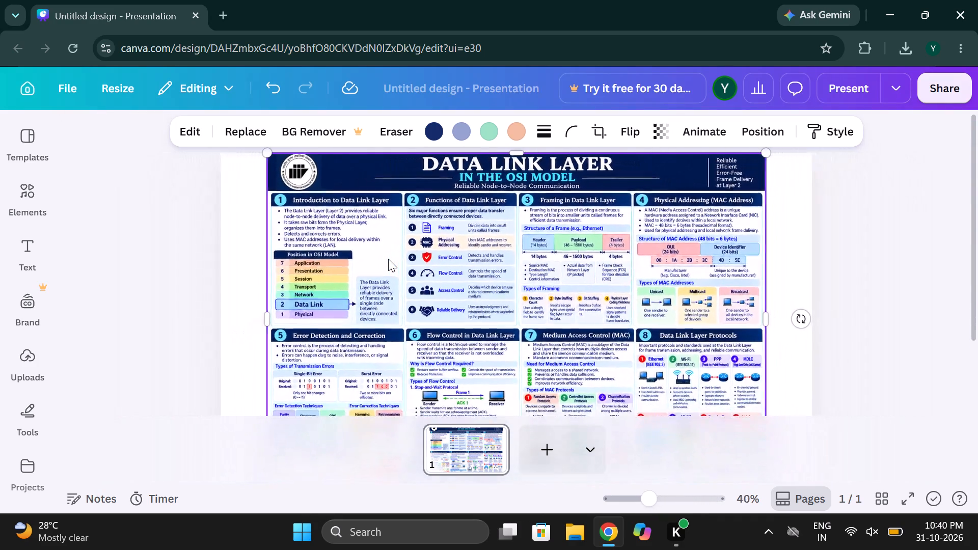
{"action": "left_click", "coordinate": [686, 299]}
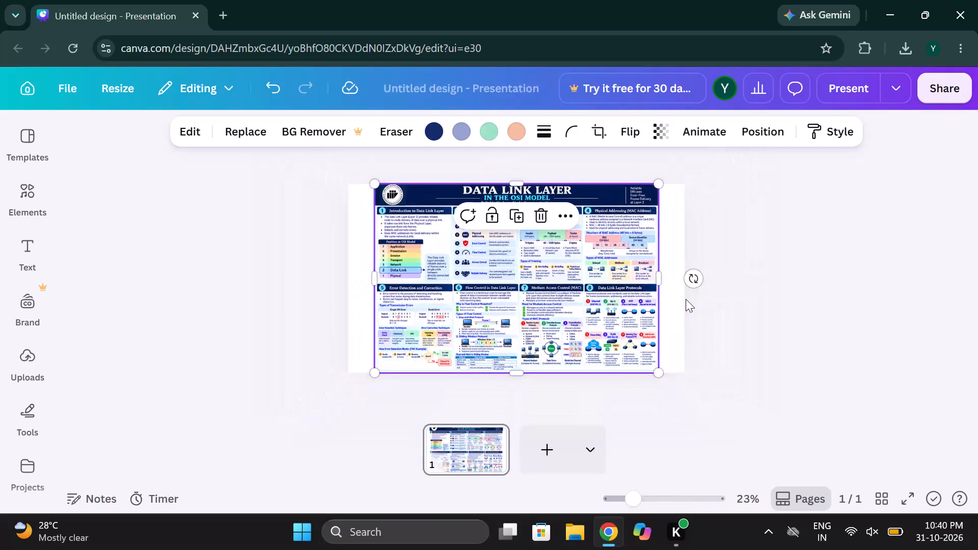
{"action": "left_click", "coordinate": [821, 372]}
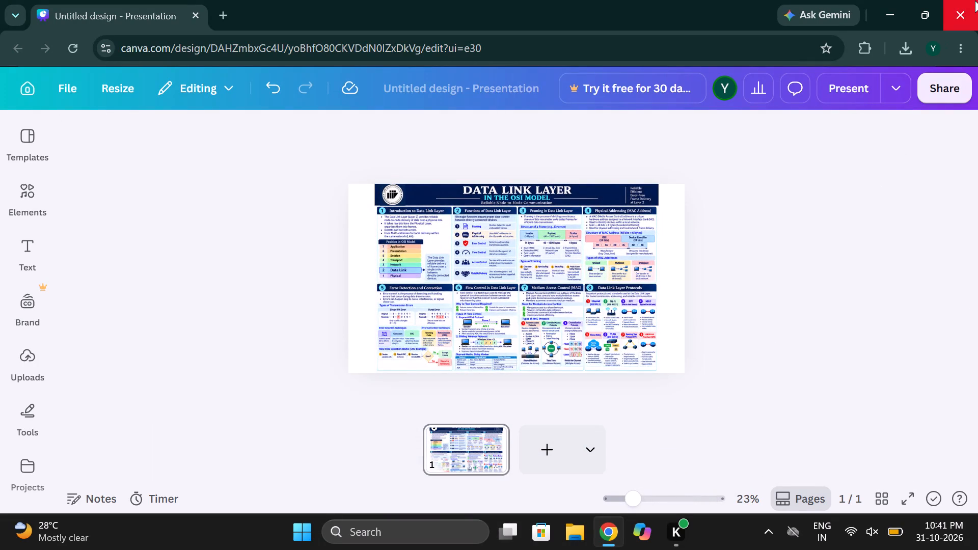
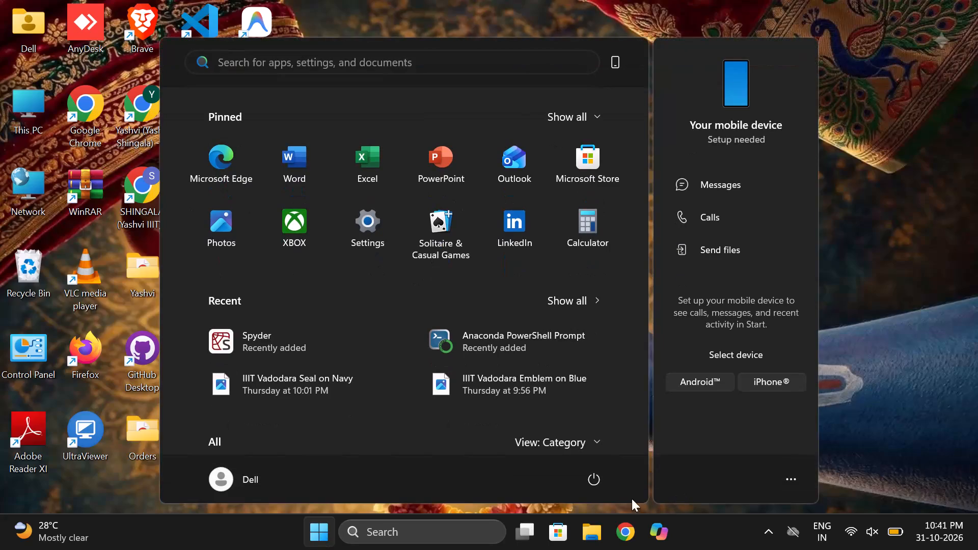
Bring up the Windows power options for the computer.
{"action": "left_click", "coordinate": [600, 487]}
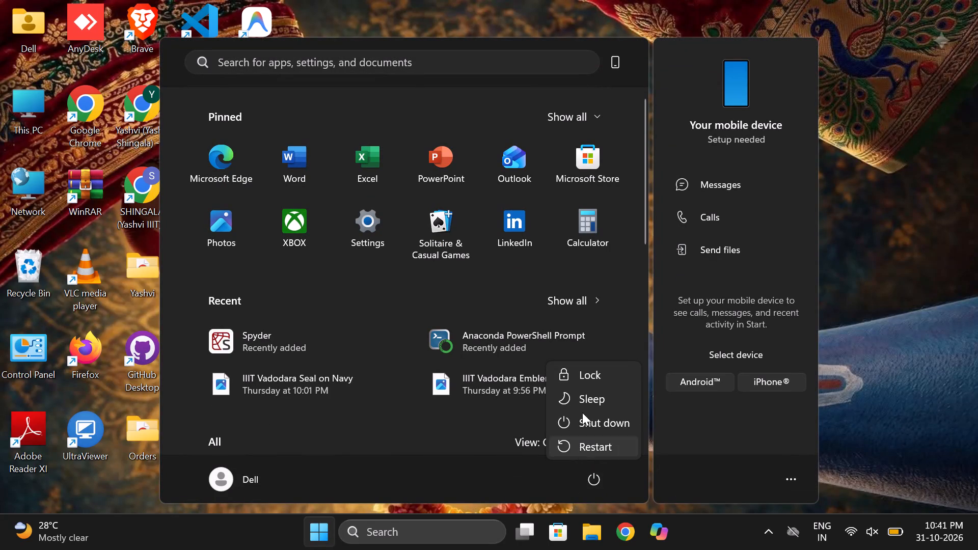